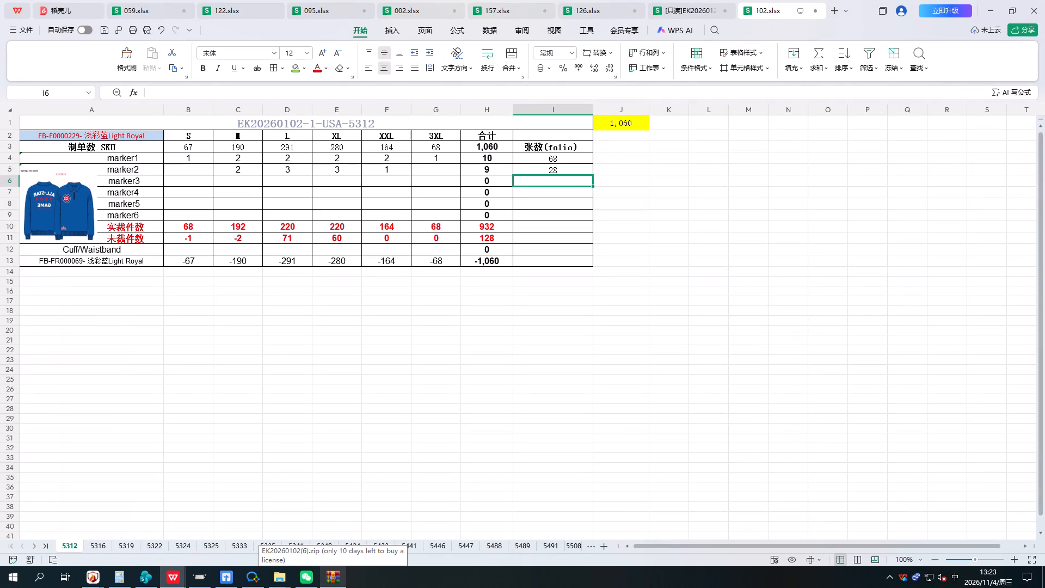
Switch to WeChat, check the service-account messages including those from 国家政务服务平台, and return to the 102.xlsx spreadsheet.
left_click(573, 440)
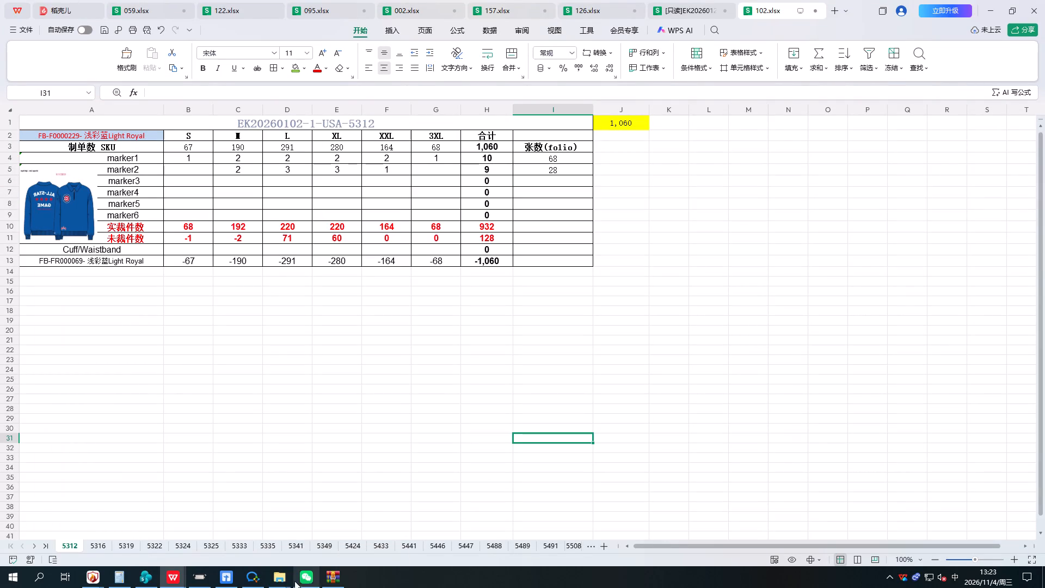
left_click(306, 575)
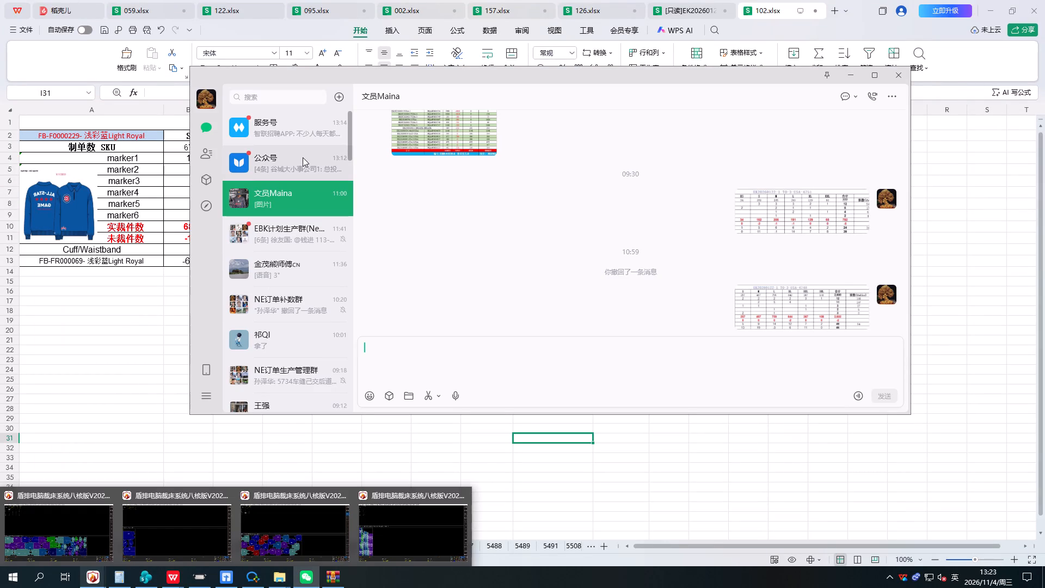
left_click(303, 126)
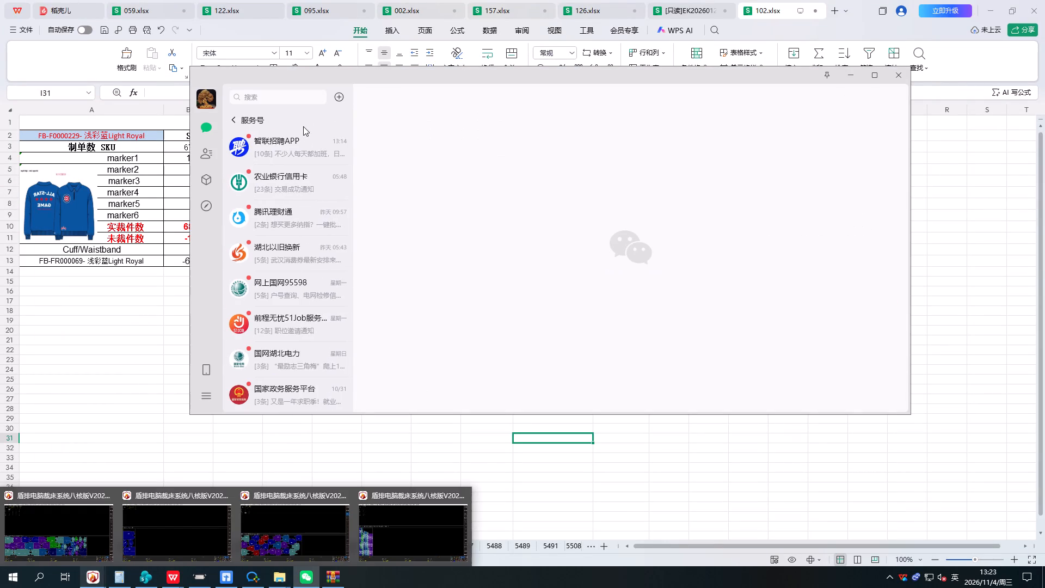
scroll(291, 315, "down", 2)
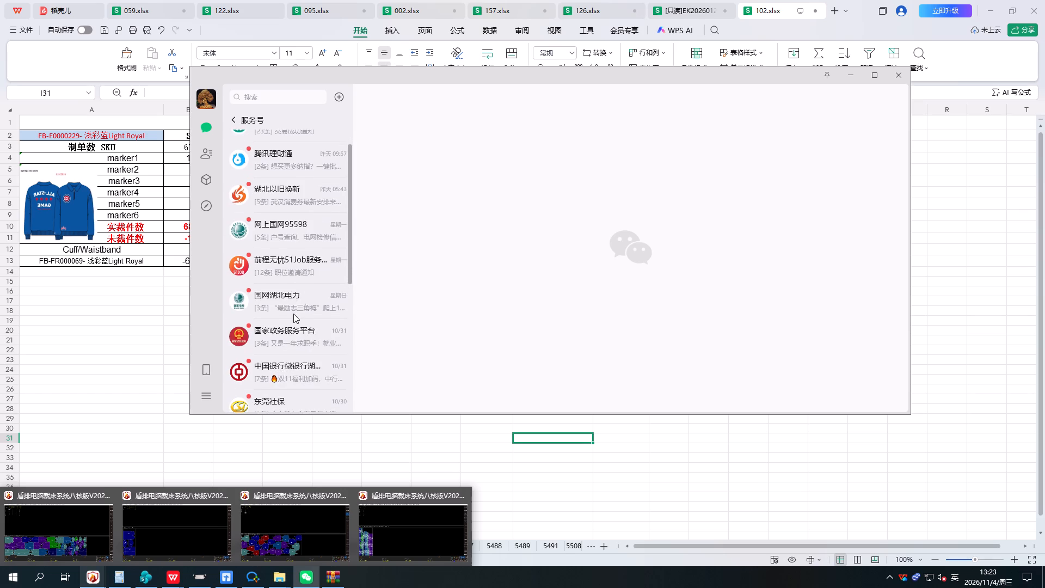
left_click(284, 334)
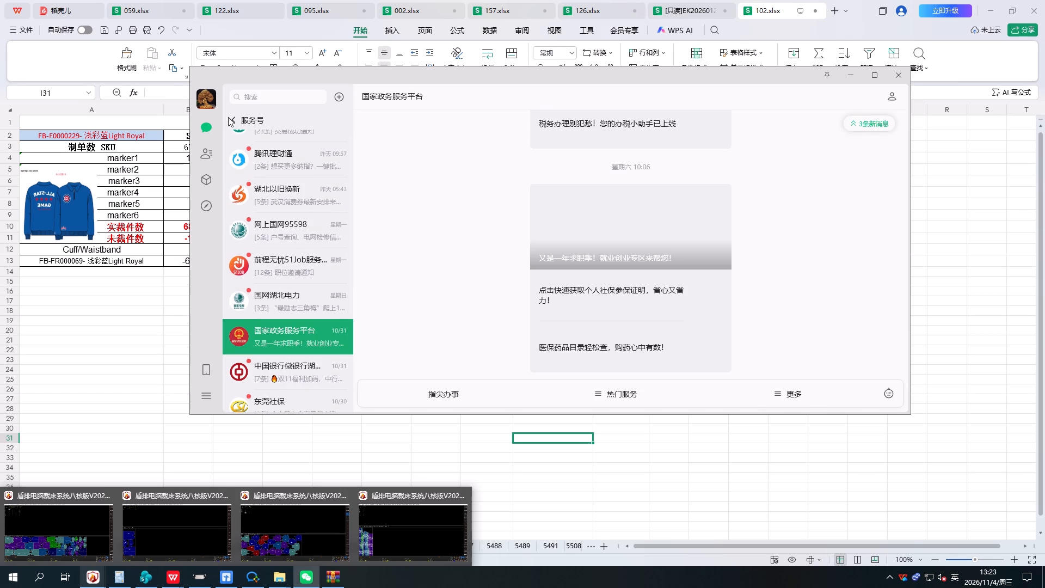
left_click(232, 120)
left_click(100, 385)
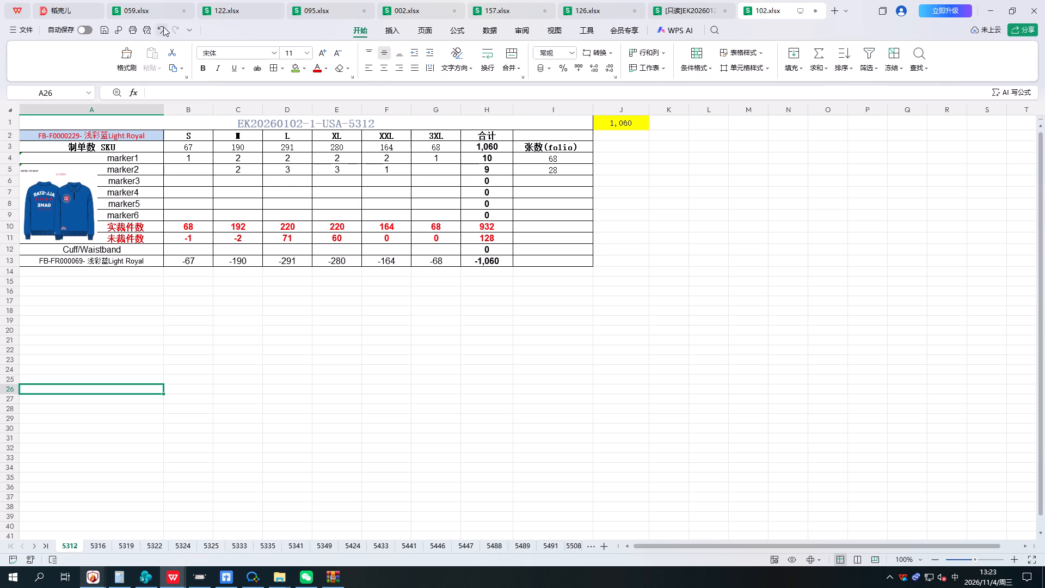
Look through the open order workbooks 059.xlsx, 122.xlsx, 095.xlsx and 002.xlsx.
left_click(149, 7)
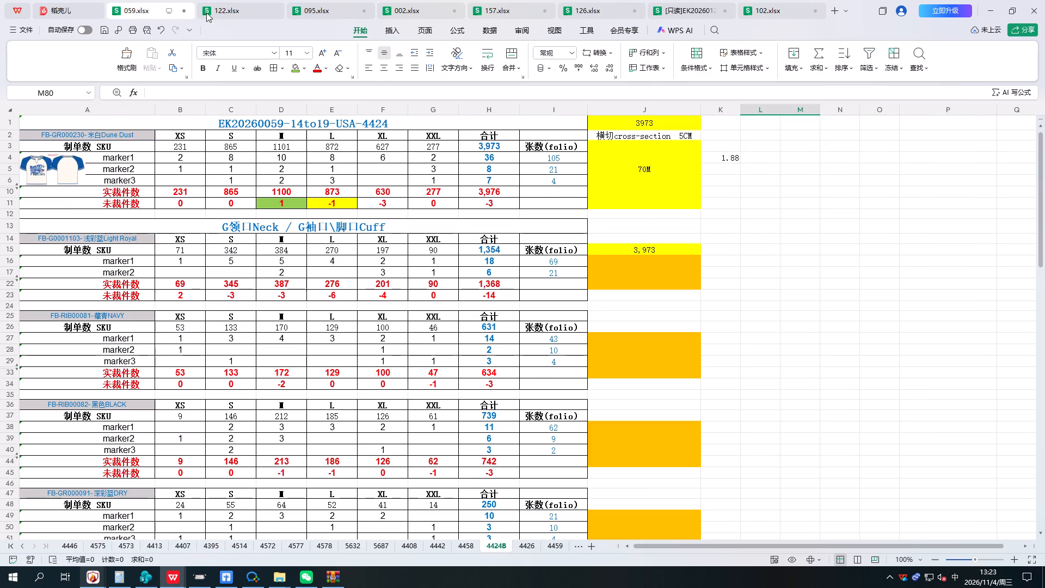
left_click(223, 13)
left_click(330, 18)
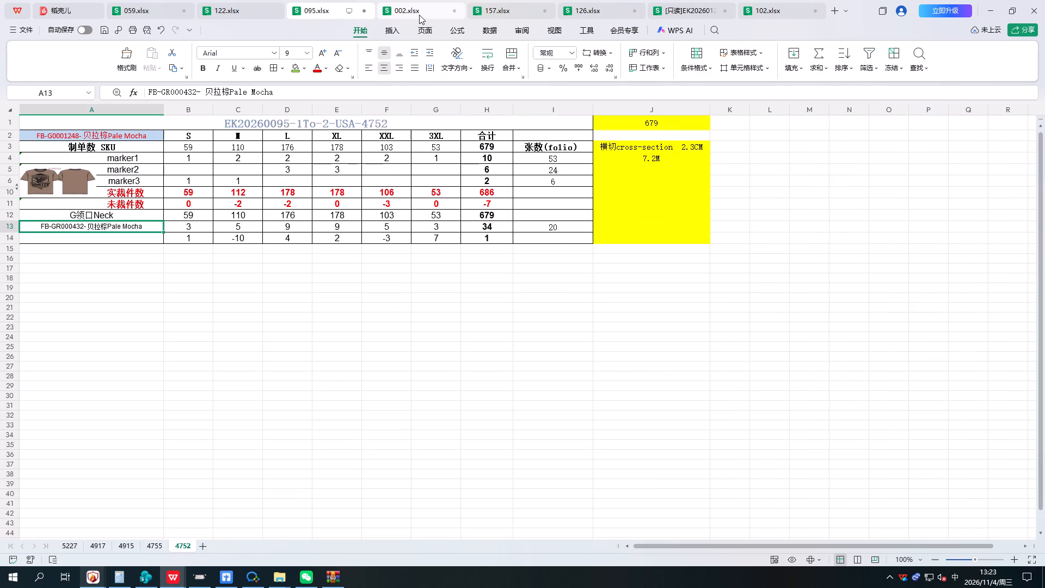
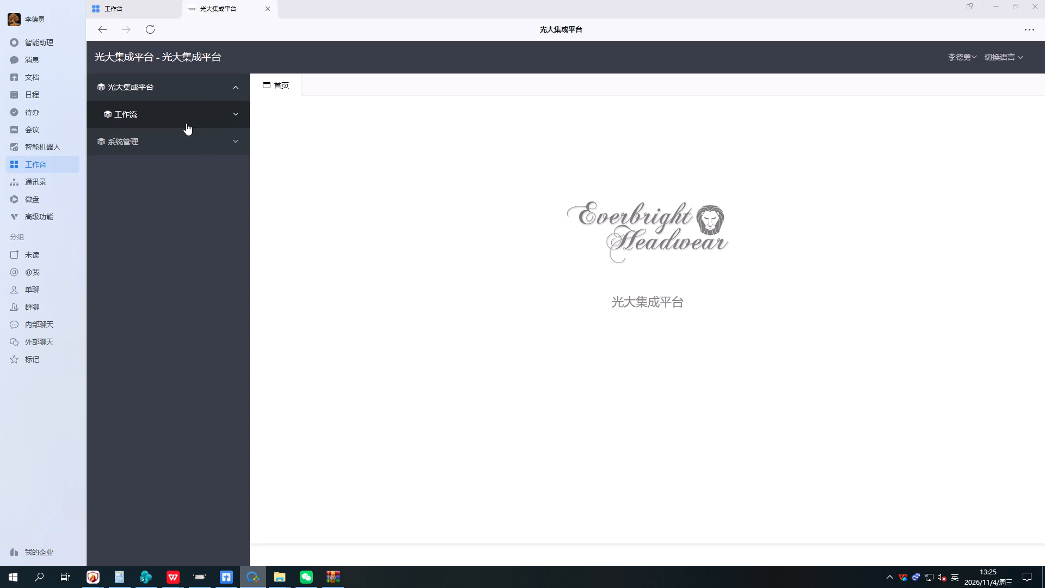
Open a new 肯尼亚申购流程 purchase request form from the 新建工作流 workflows.
left_click(233, 114)
left_click(161, 133)
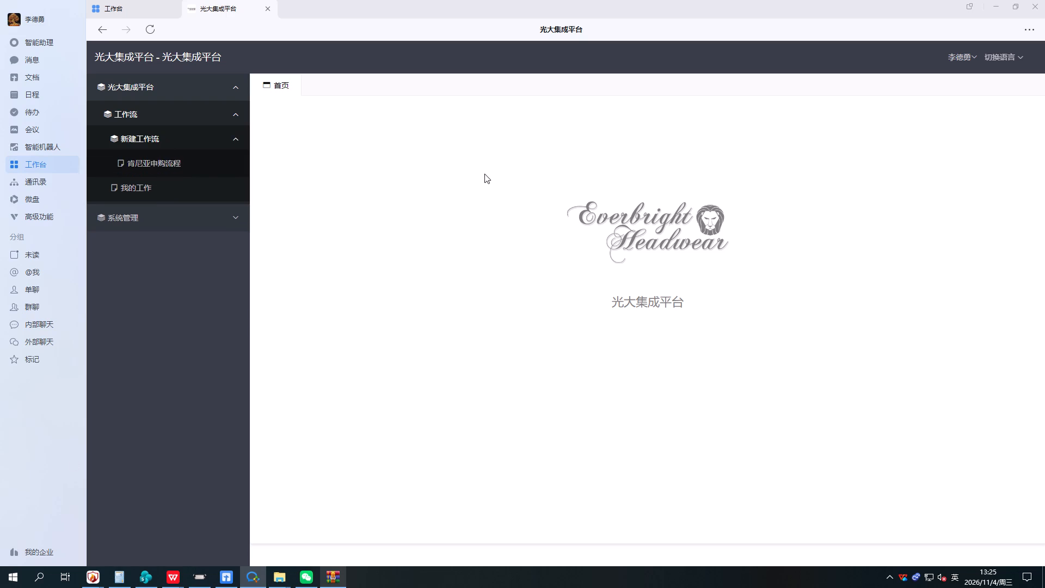
left_click(161, 163)
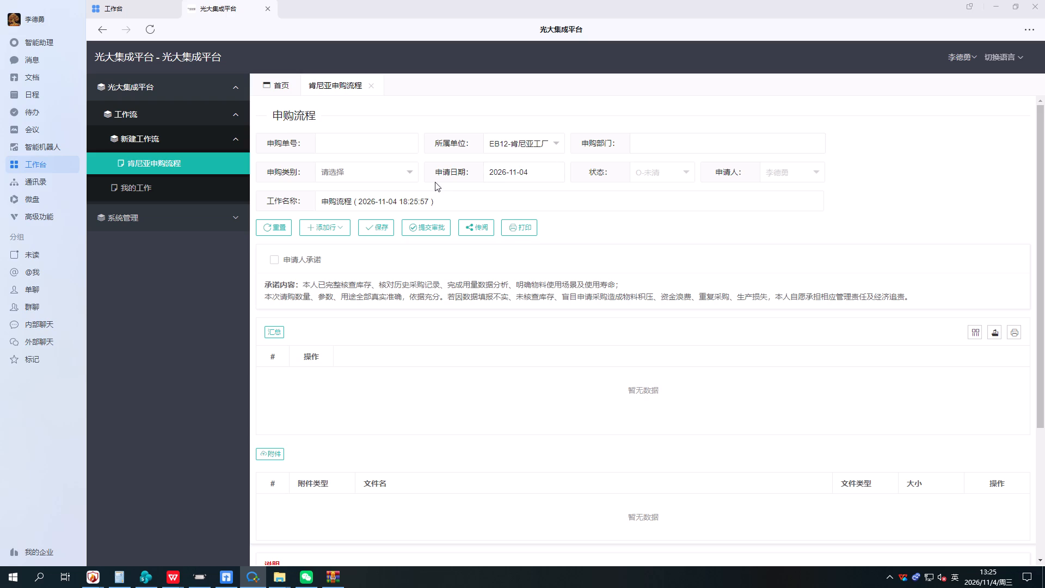
Set the request's category to C-非生产用品/Non-prod and its department to the Kenya garment factory's 裁剪车间/Cutting & Bundling.
left_click(410, 172)
left_click(388, 260)
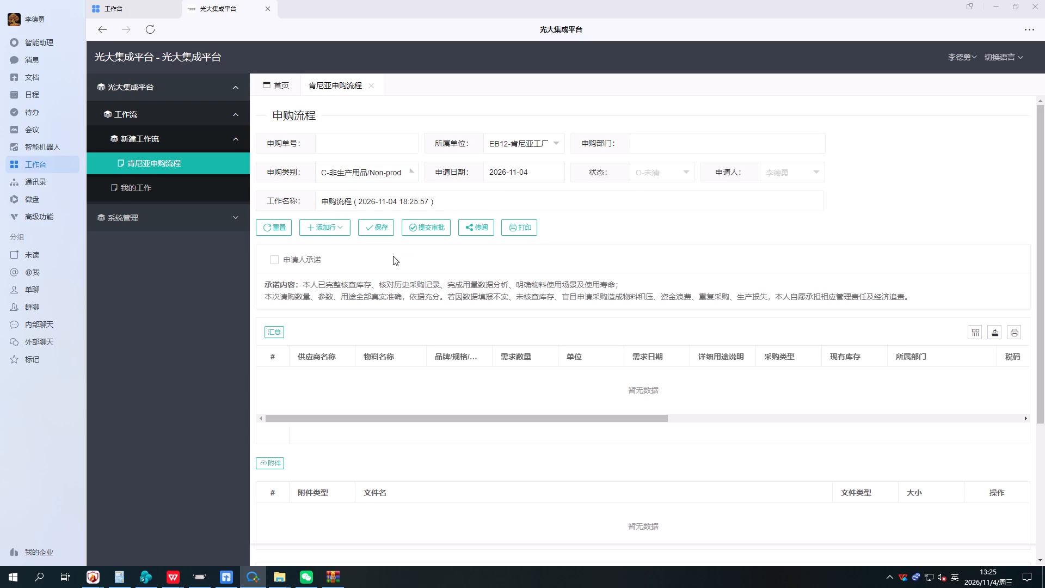
left_click(675, 149)
left_click(667, 175)
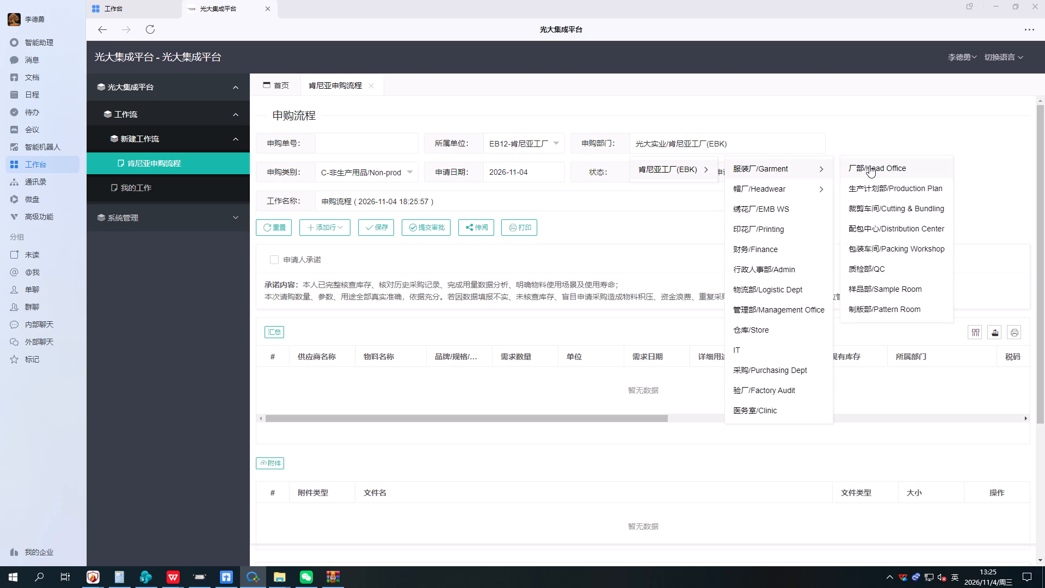
left_click(872, 210)
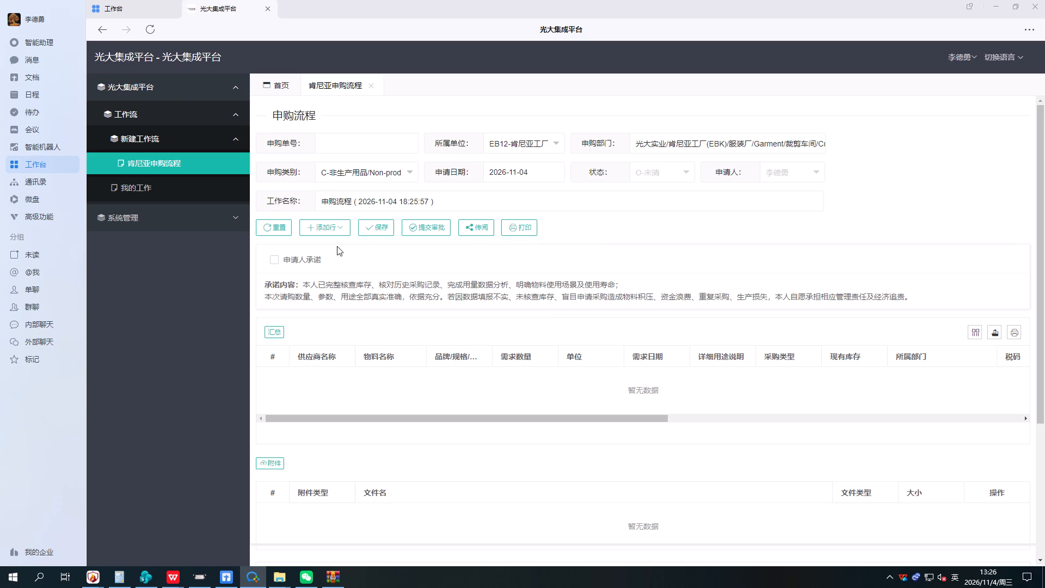
Add one item row to the purchase request.
left_click(342, 229)
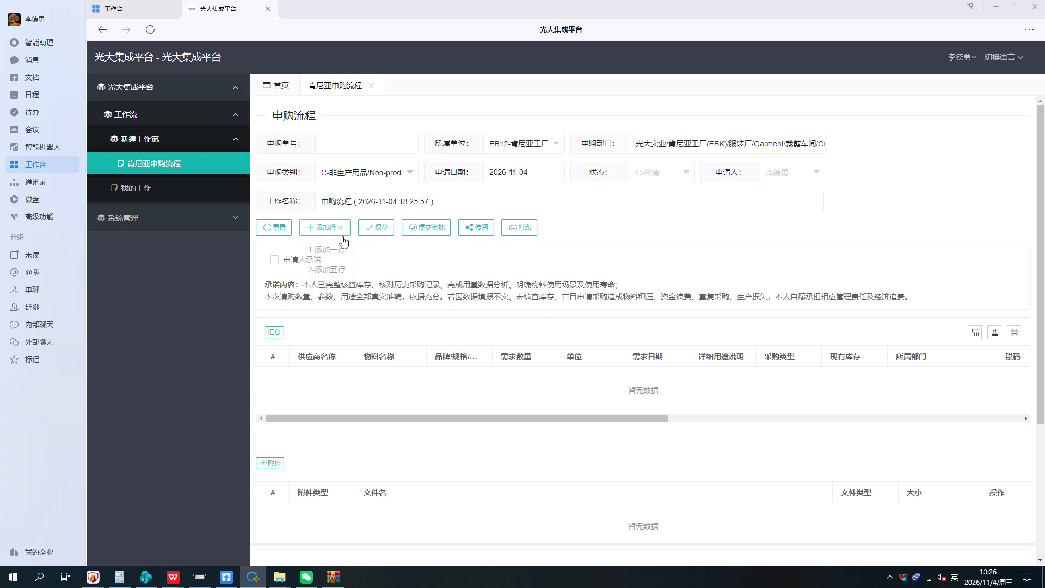
left_click(333, 250)
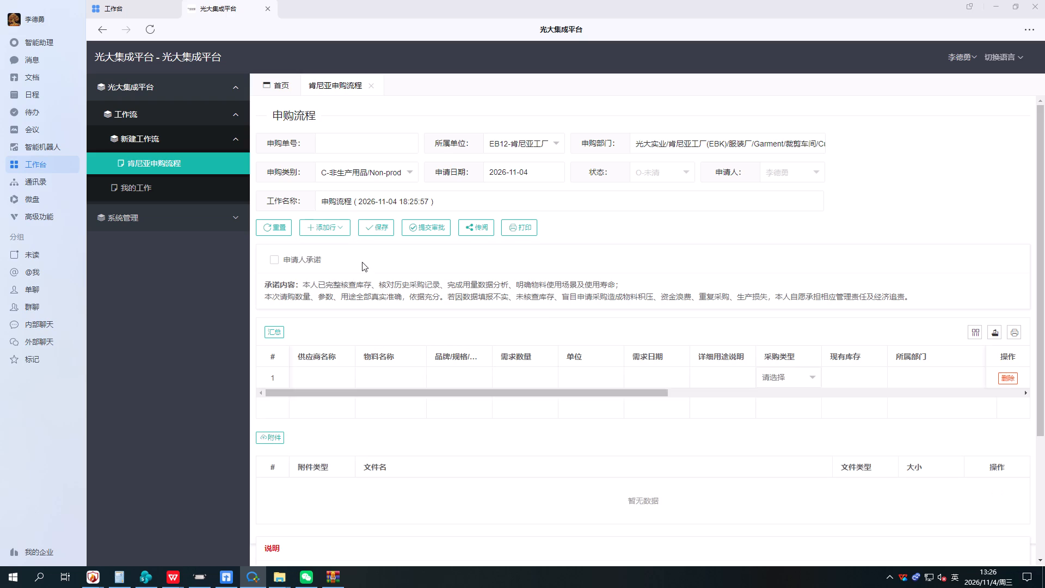
Open the material selection for the 物料名称 field of the purchase request's first item row.
left_click(475, 468)
left_click(333, 376)
left_click(399, 373)
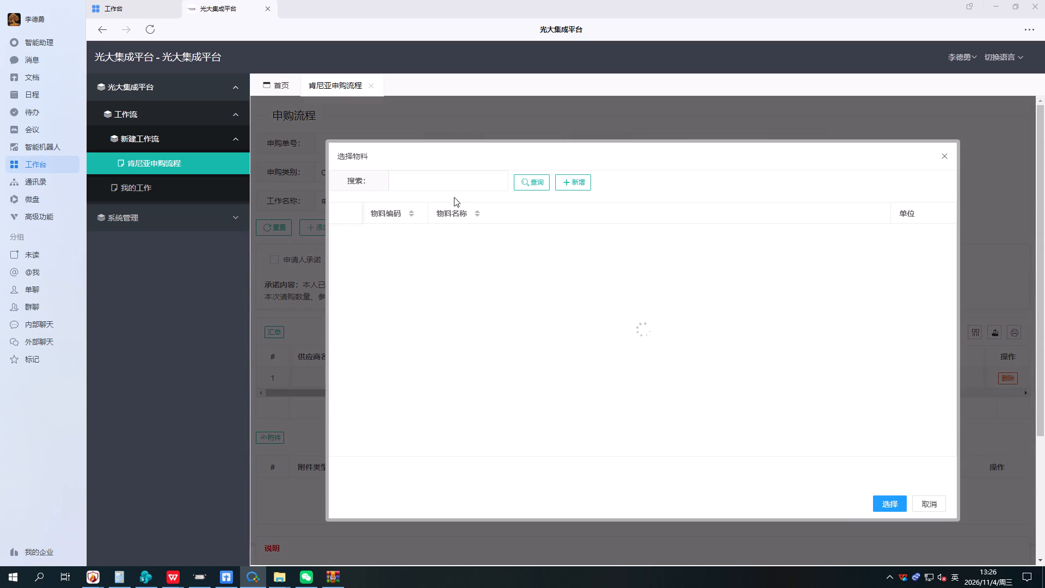
left_click(451, 180)
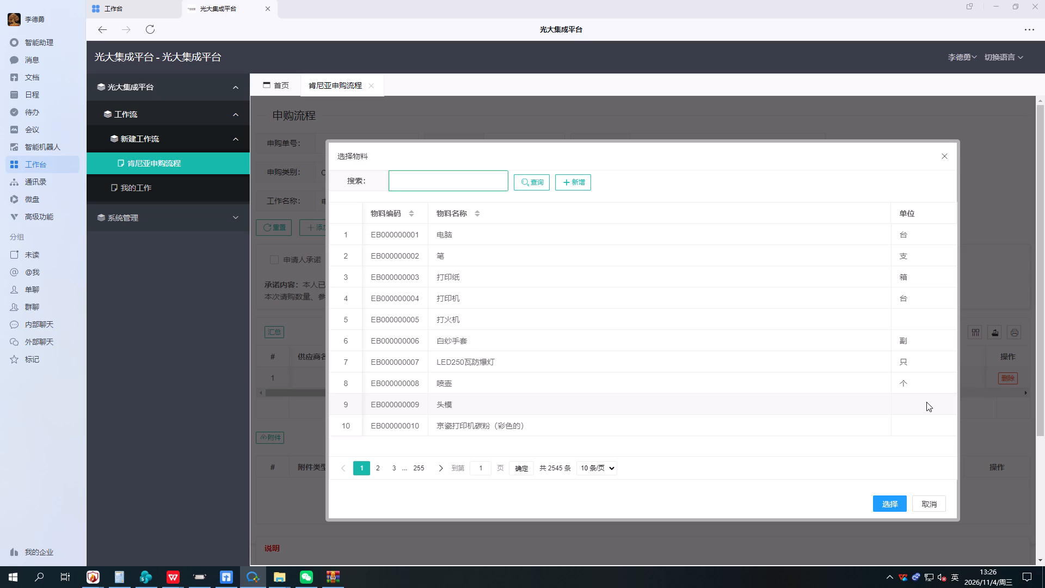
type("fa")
Turn on the computer's mobile hotspot.
left_click(925, 577)
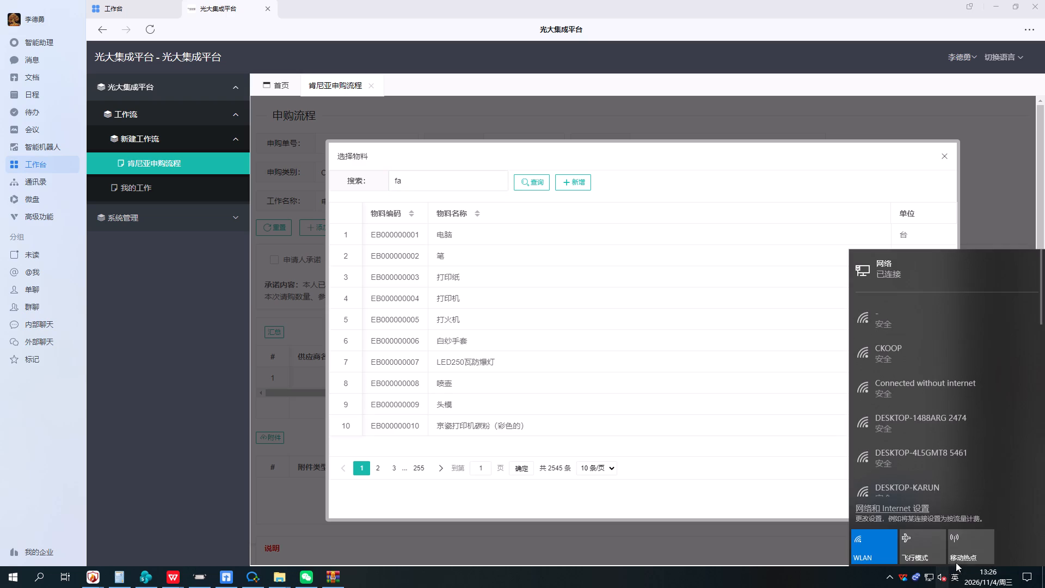
left_click(967, 552)
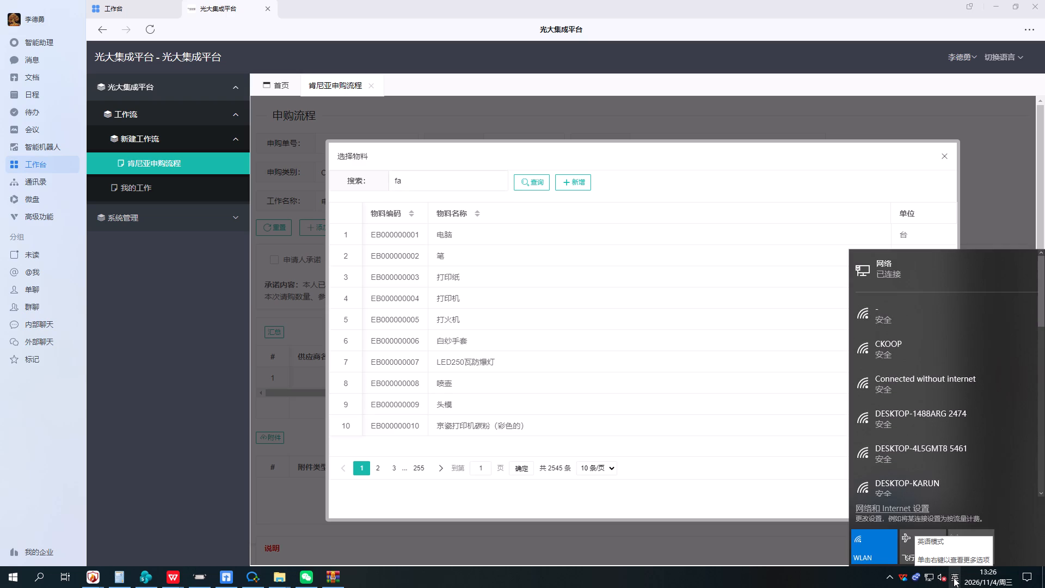
Switch to Chinese input and enter 发料 as the material search term.
left_click(956, 571)
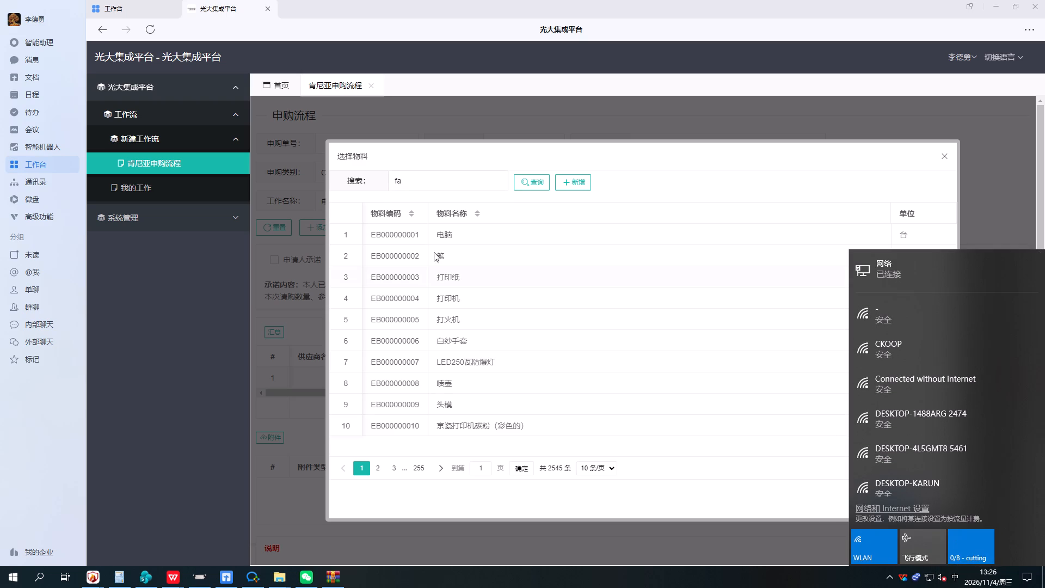
left_click_drag(419, 183, 374, 173)
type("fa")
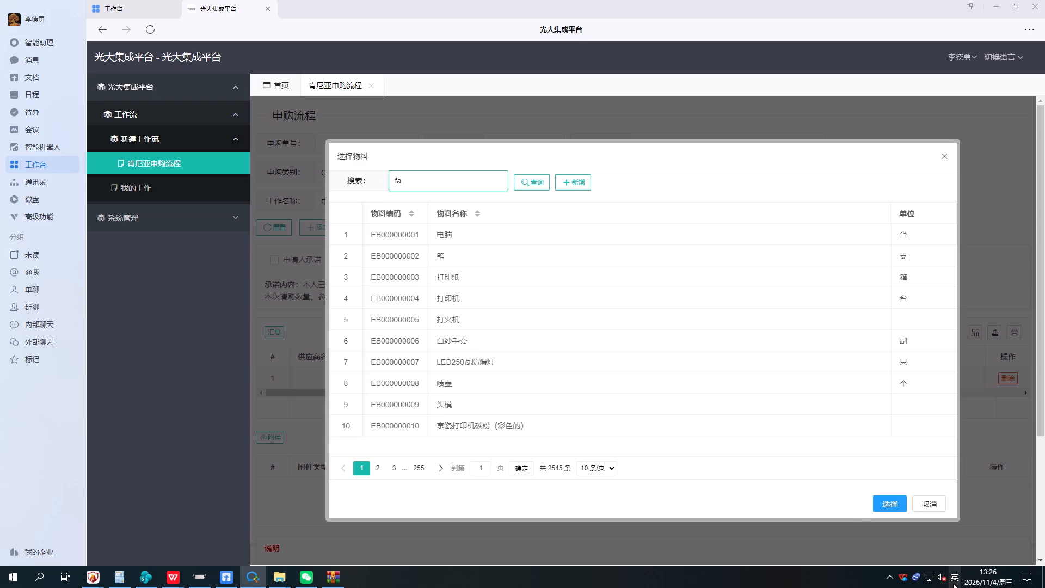
left_click(955, 577)
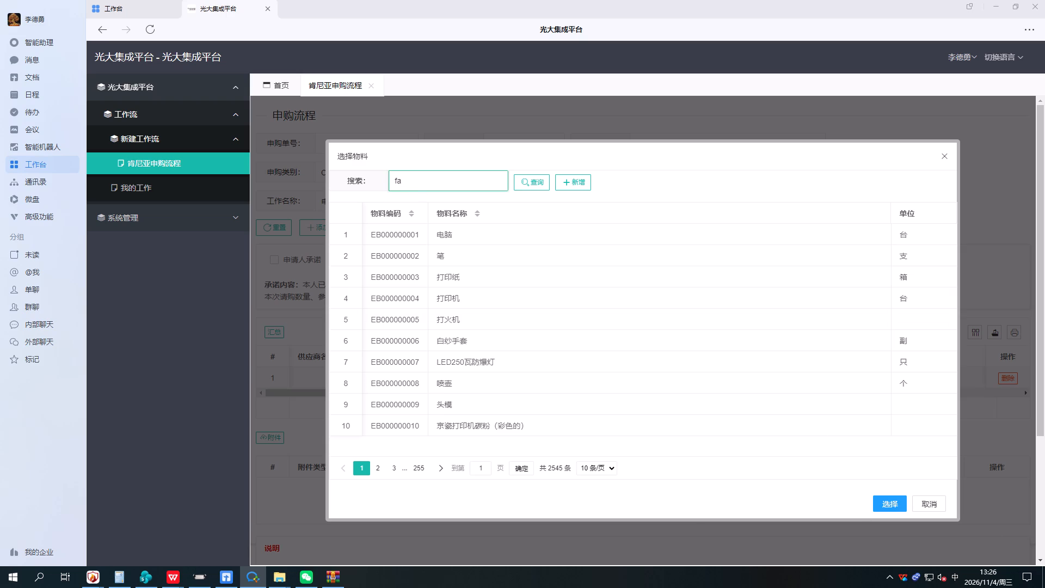
left_click(398, 176)
left_click_drag(404, 179, 362, 175)
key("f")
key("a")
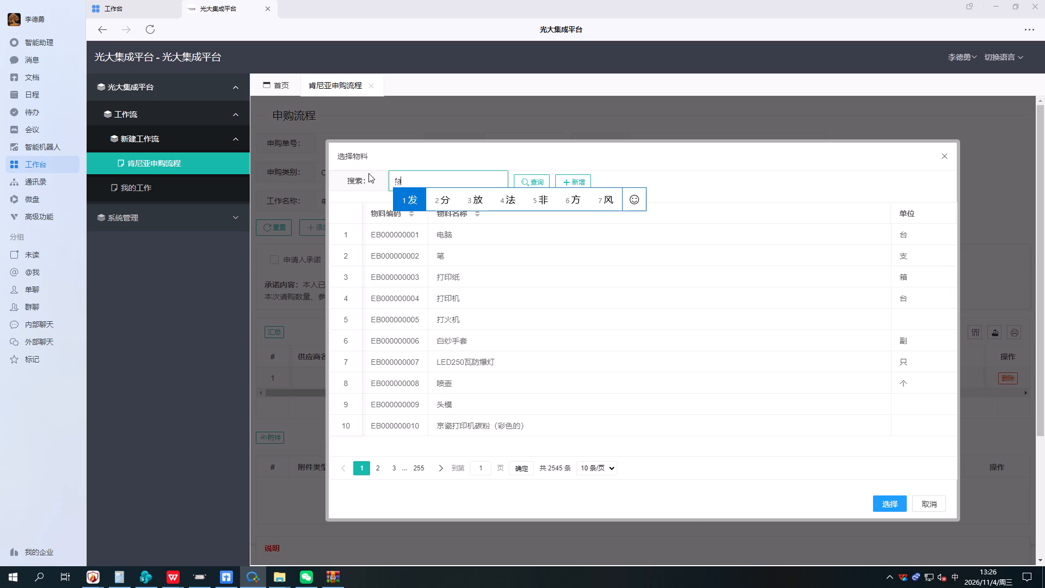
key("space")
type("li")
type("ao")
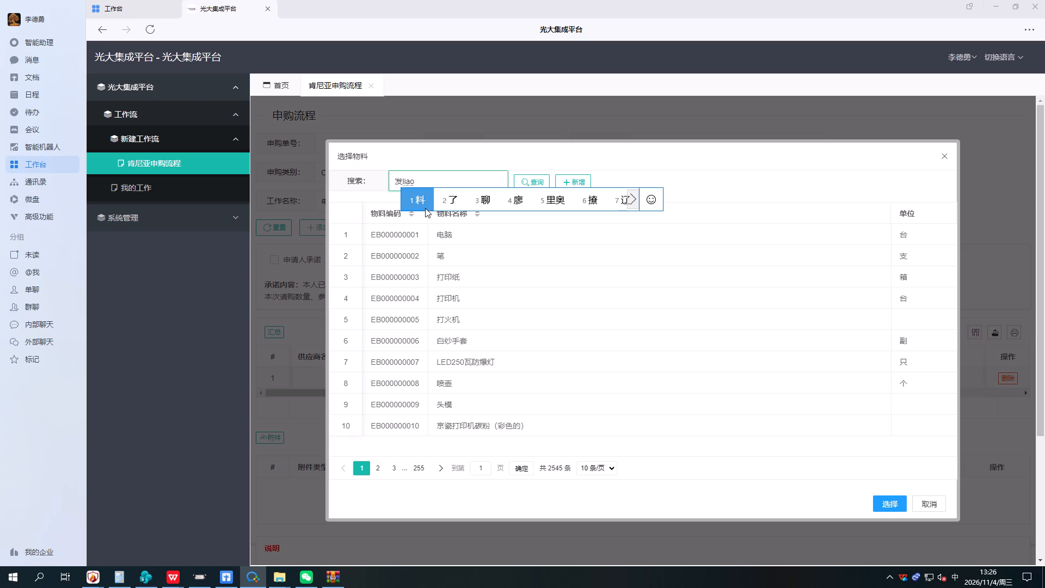
left_click(420, 203)
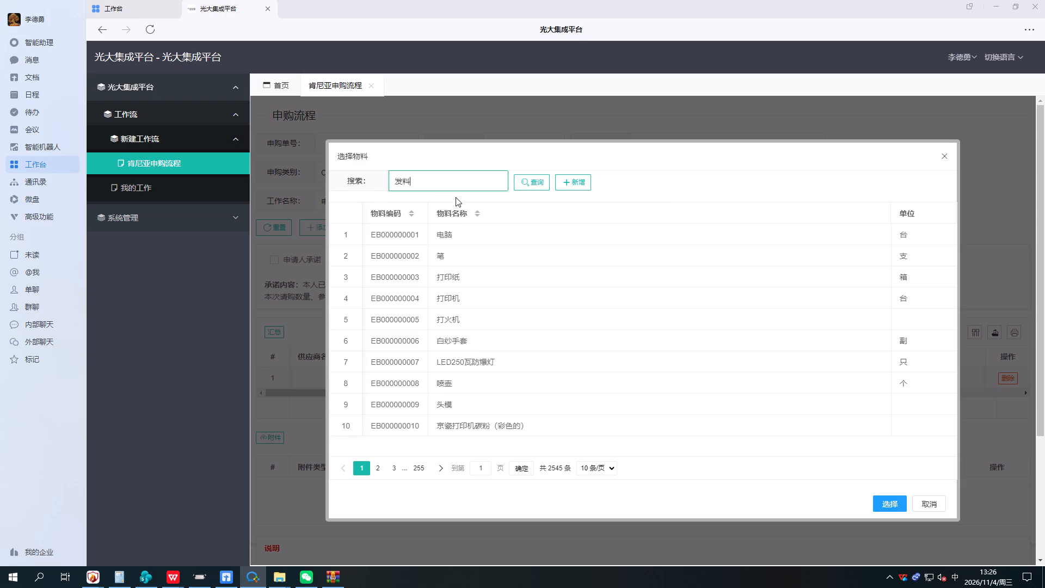
Extend the search term to 发料筒料 and search the material list for it.
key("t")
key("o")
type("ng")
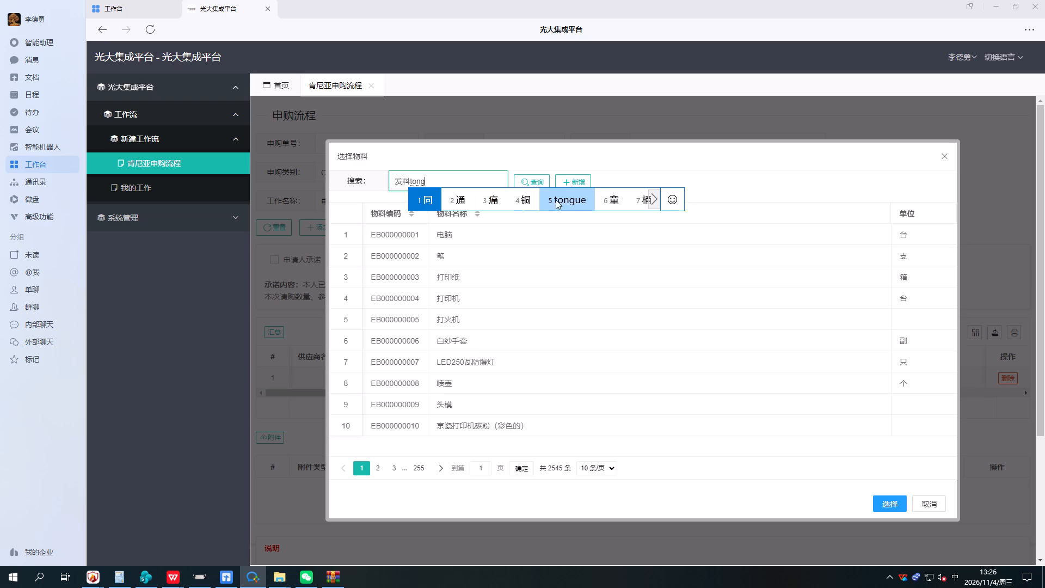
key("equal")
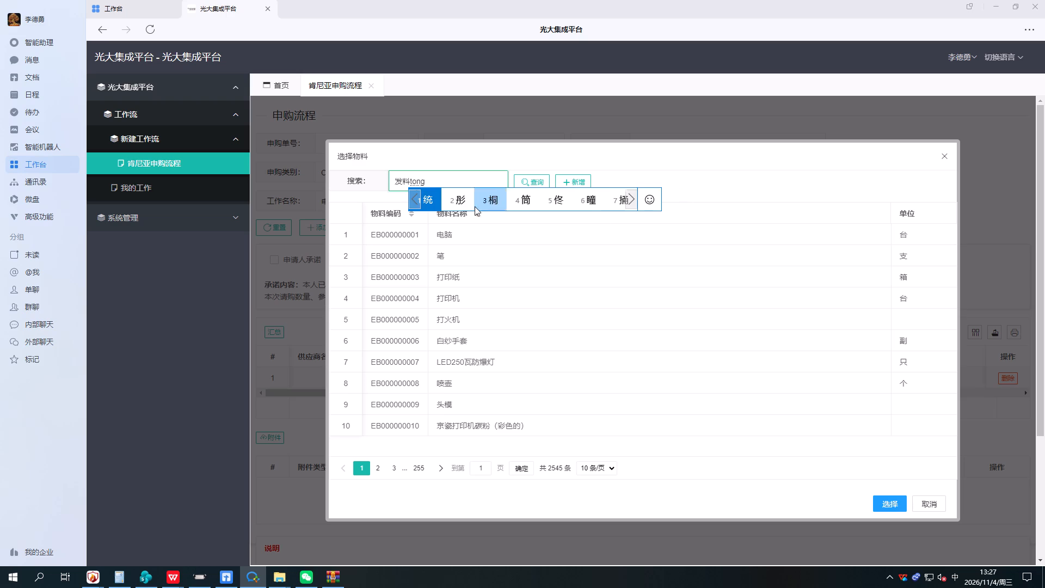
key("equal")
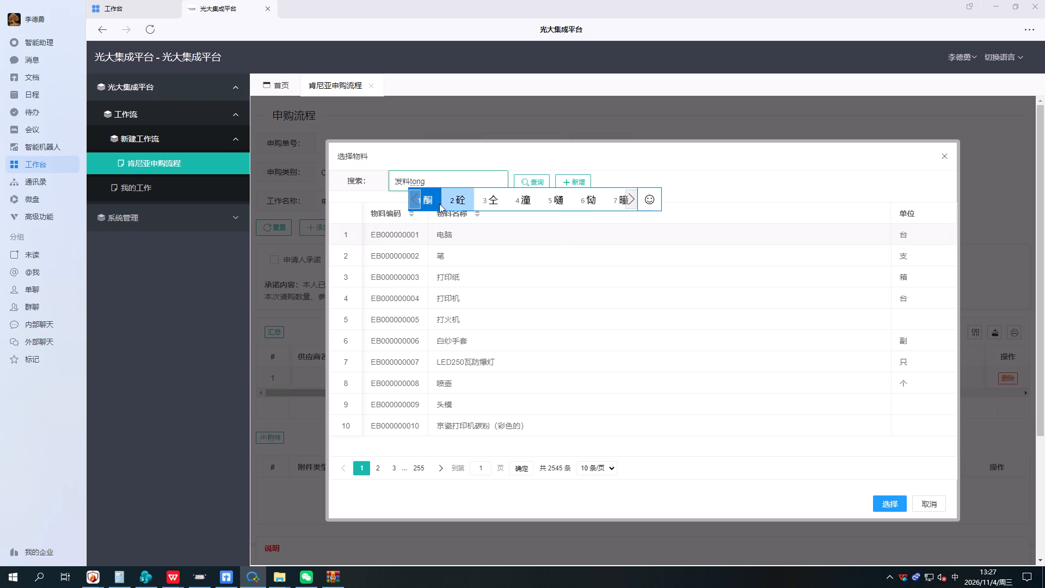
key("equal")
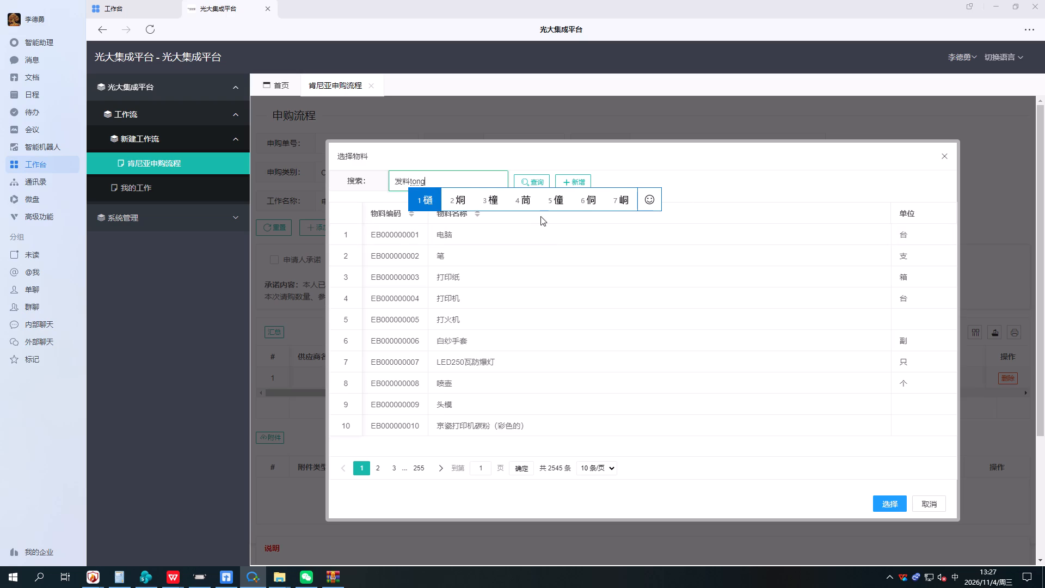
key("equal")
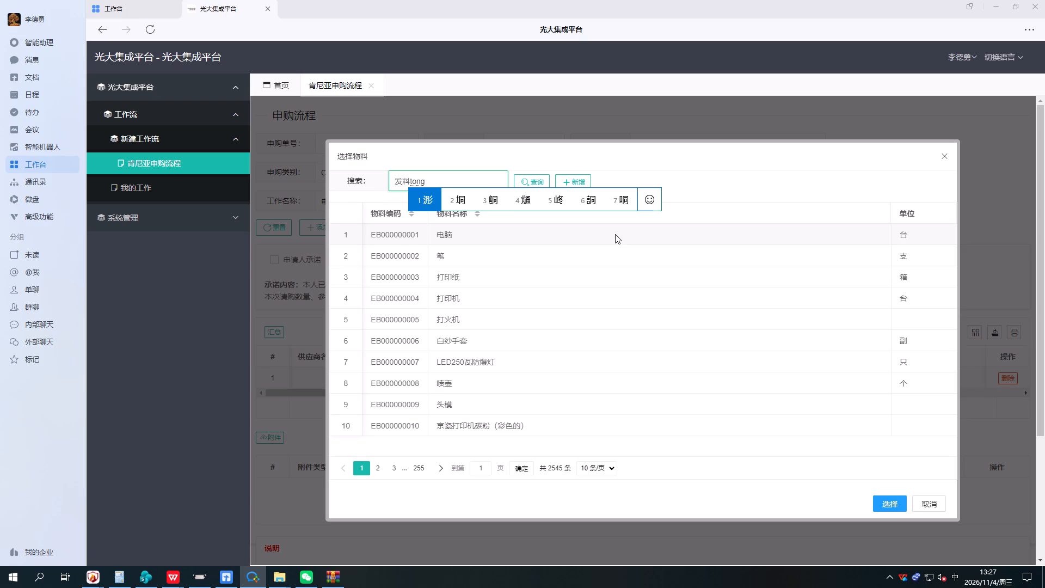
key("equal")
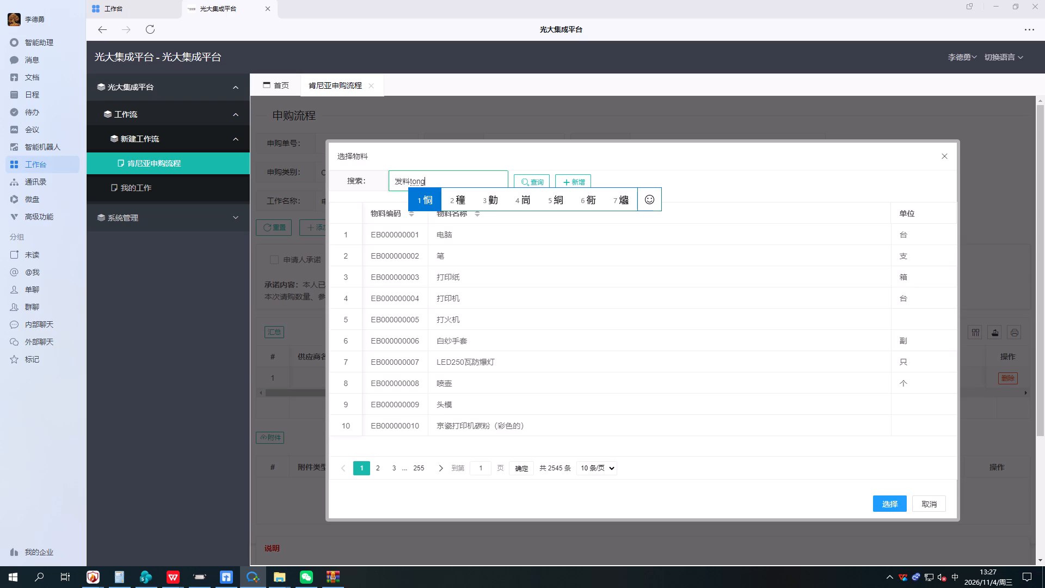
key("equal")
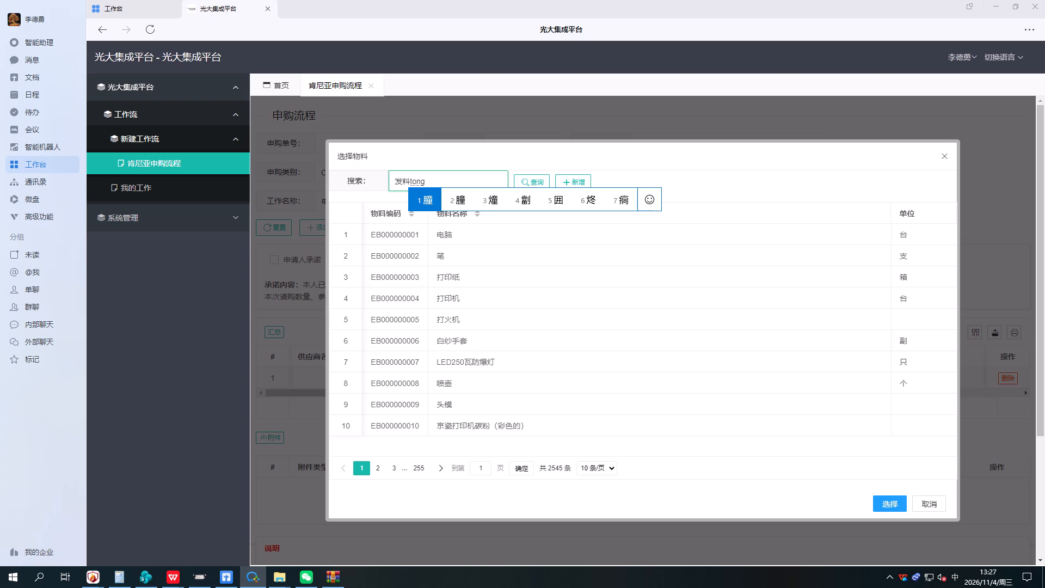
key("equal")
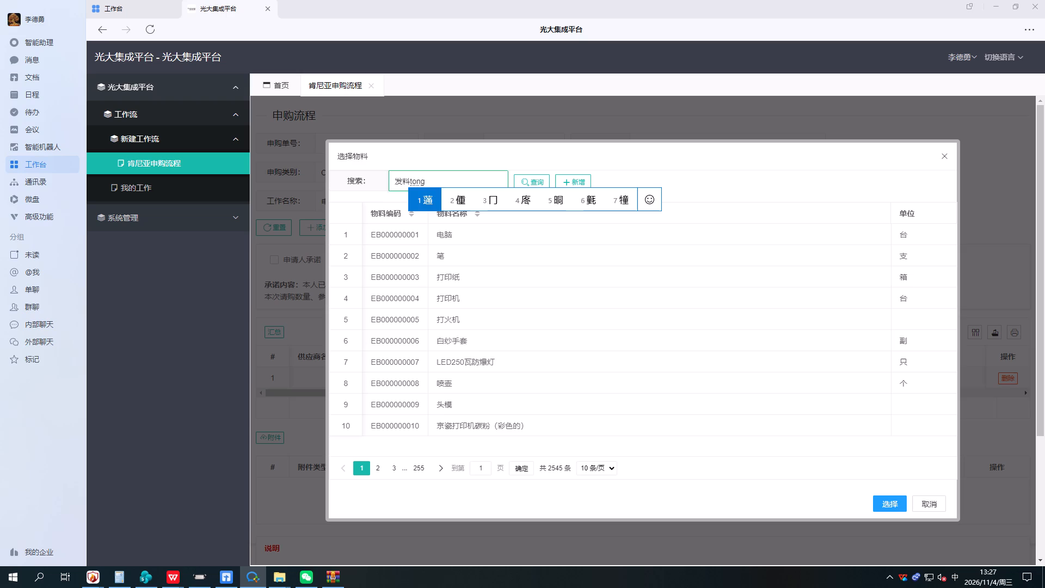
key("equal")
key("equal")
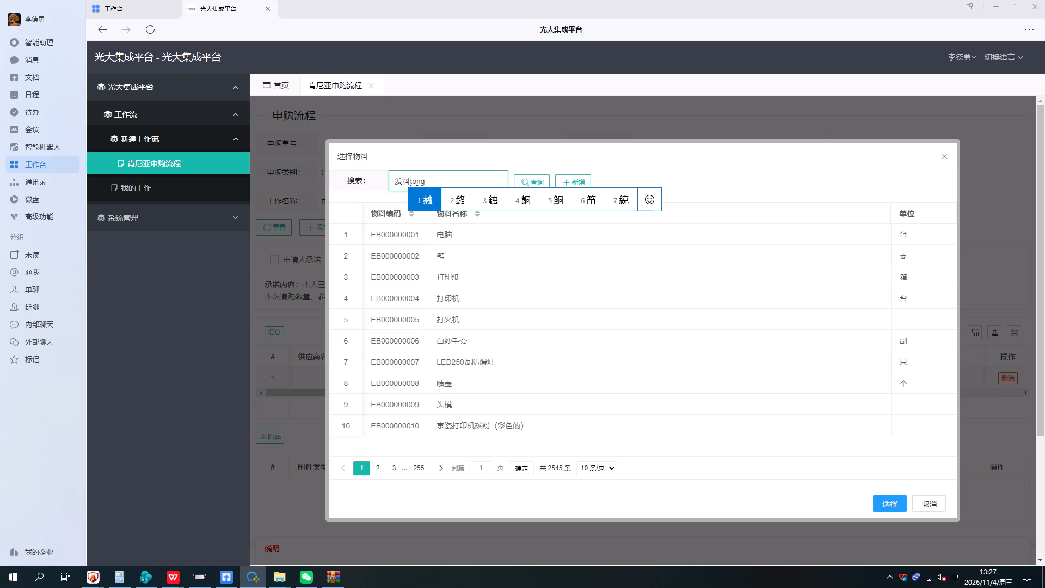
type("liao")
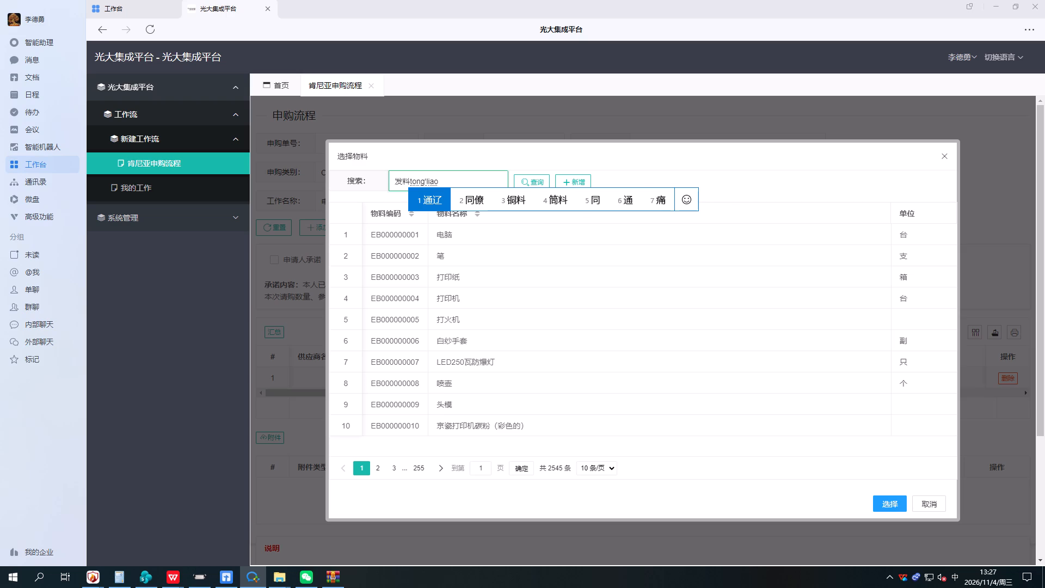
left_click(563, 203)
left_click(536, 181)
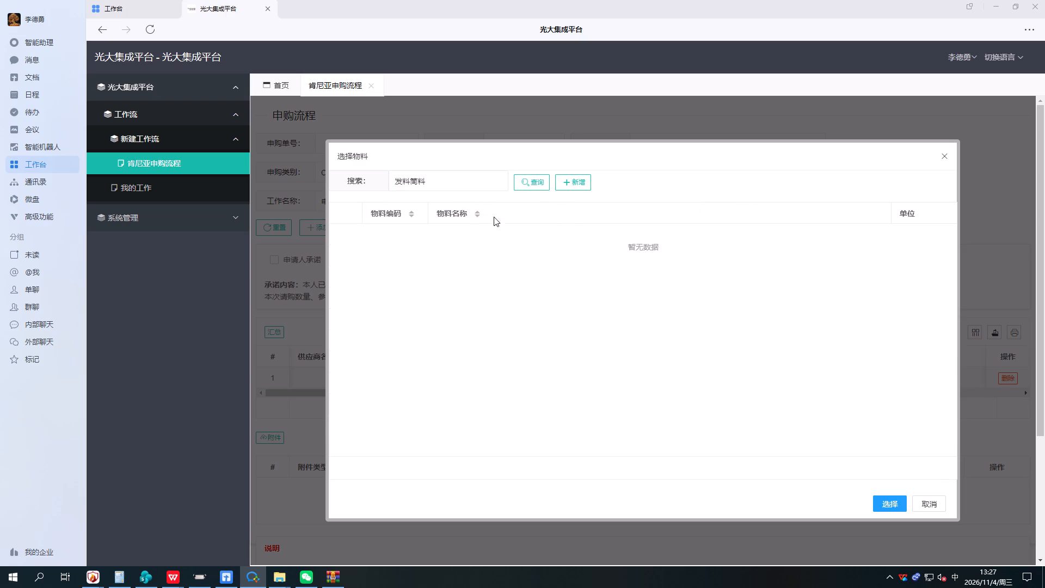
Select the final character 料 of the material search term.
left_click_drag(433, 185, 418, 186)
Switch to the 102.xlsx workbook in WPS Office, on sheet 5312.
left_click(182, 579)
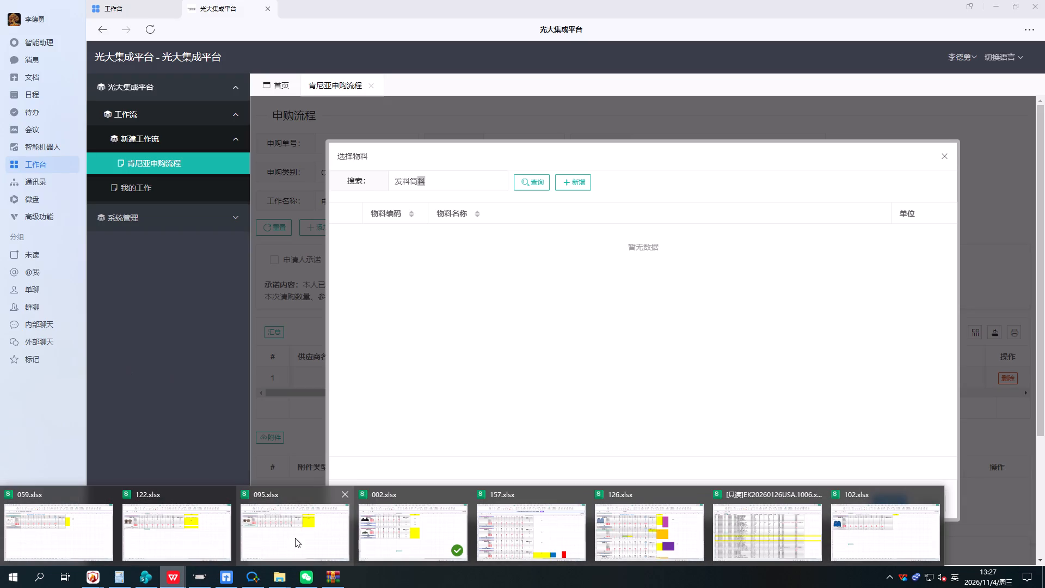
left_click(882, 526)
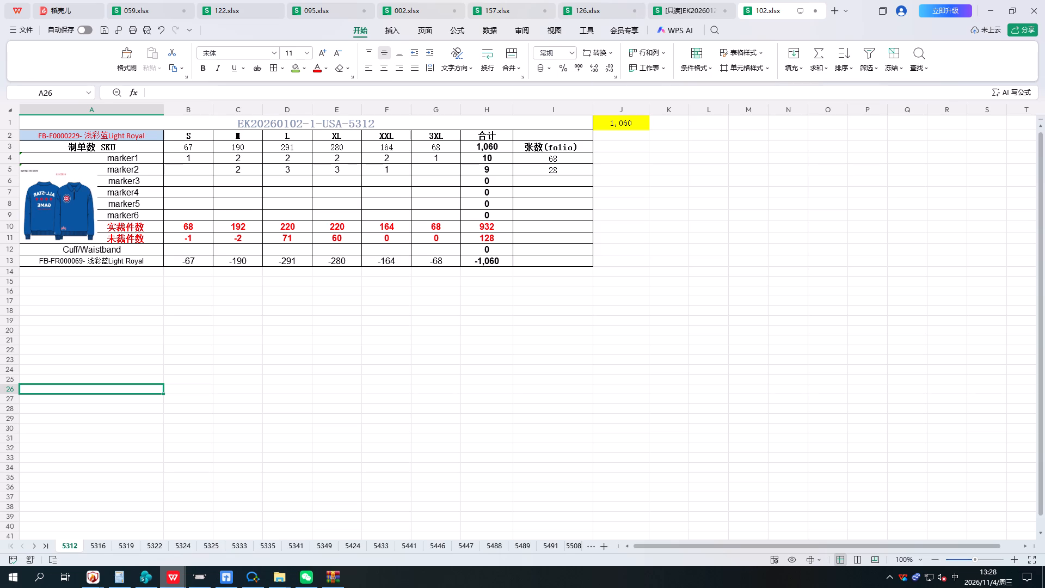
left_click(530, 194)
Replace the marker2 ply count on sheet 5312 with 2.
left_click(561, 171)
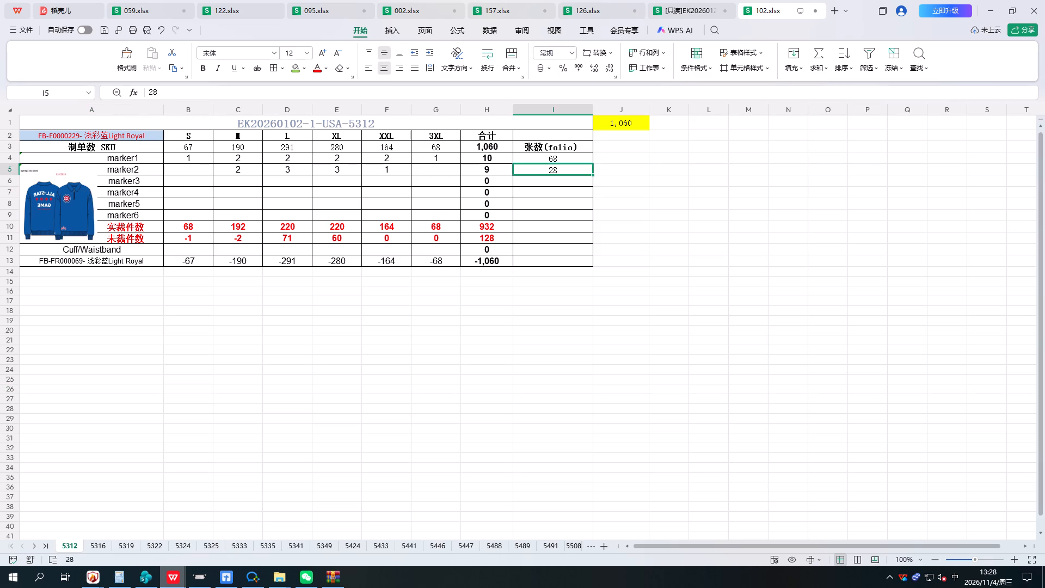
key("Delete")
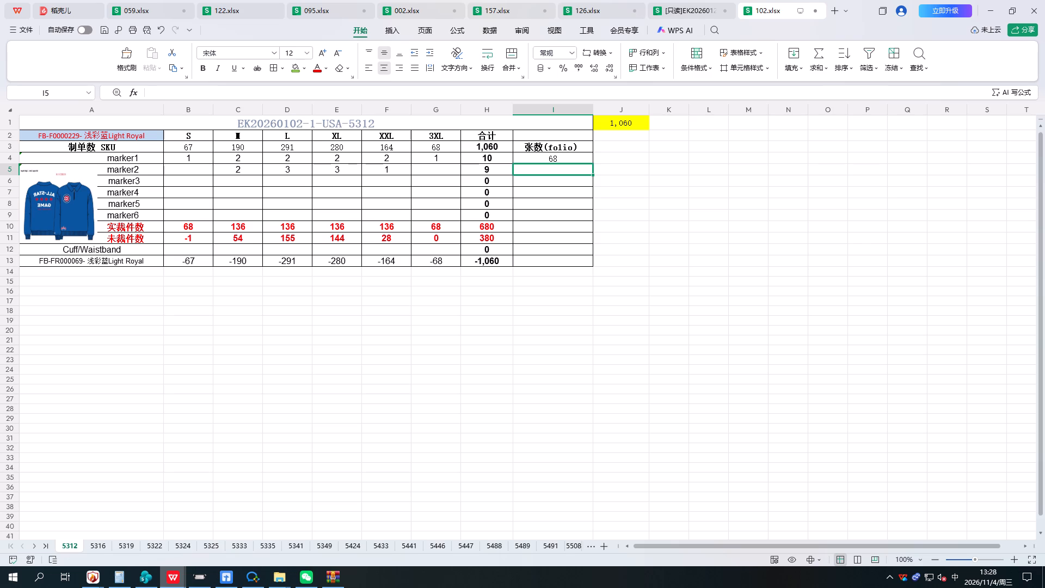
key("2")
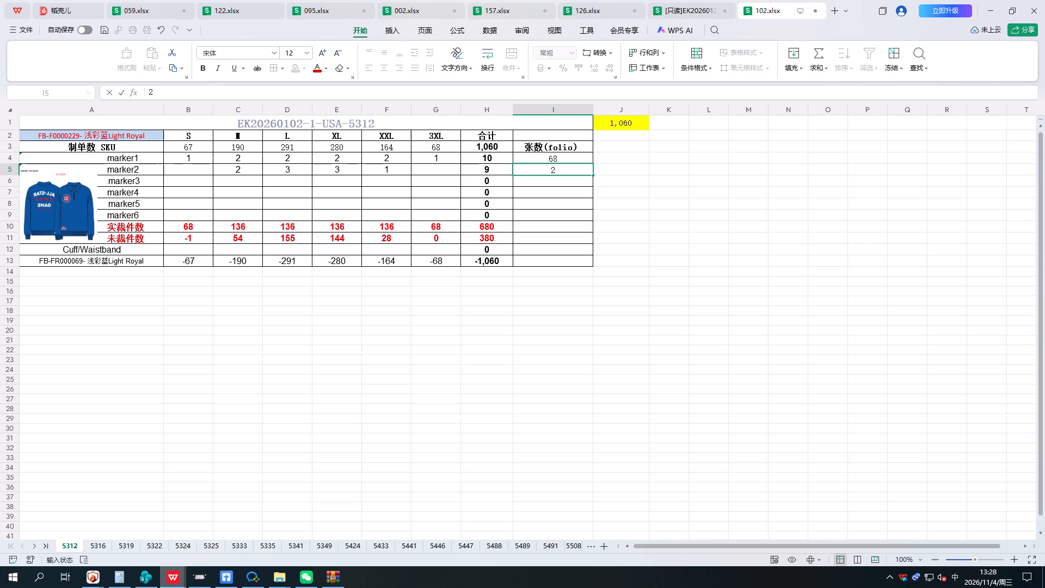
Clear the XXL ratio in the marker2 row.
left_click(404, 169)
key("Delete")
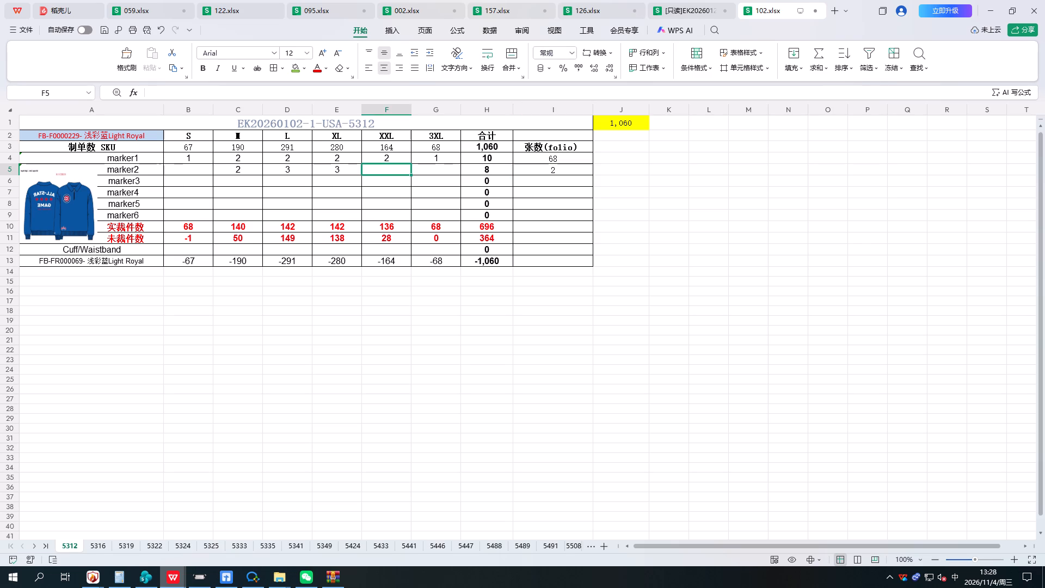
Clear the marker2 ply count in 102.xlsx and set it to 54.
left_click(553, 173)
key("Delete")
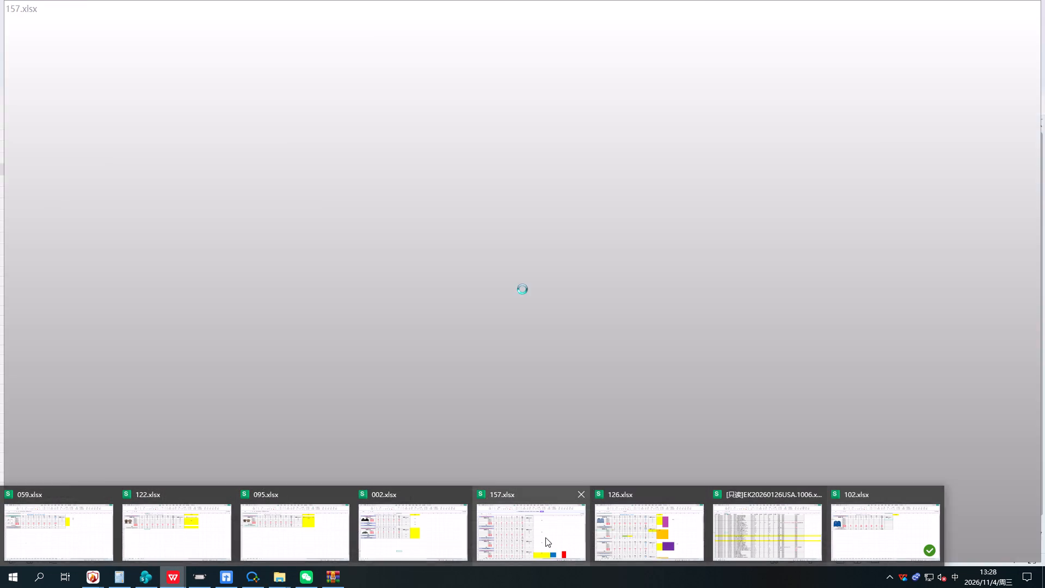
left_click(857, 533)
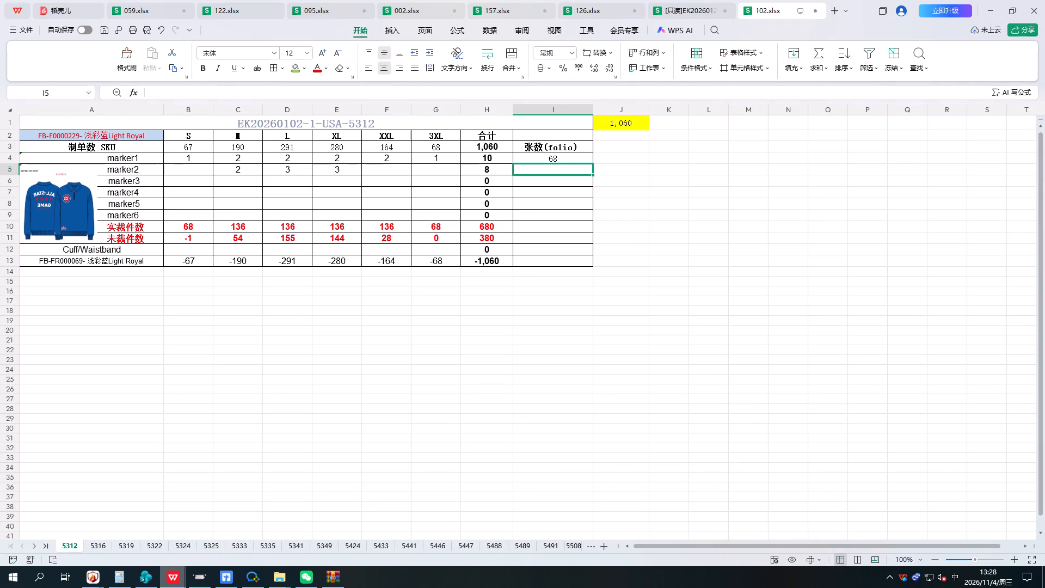
type("54")
left_click(484, 391)
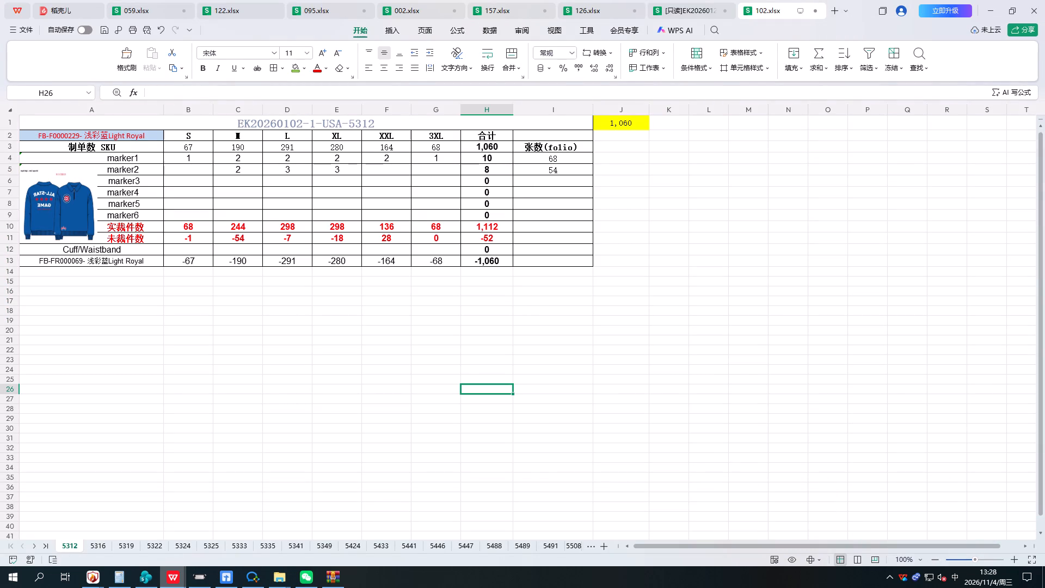
Clear the marker2 ply count on sheet 5312 and set the marker2 M ratio to 1.
left_click(561, 168)
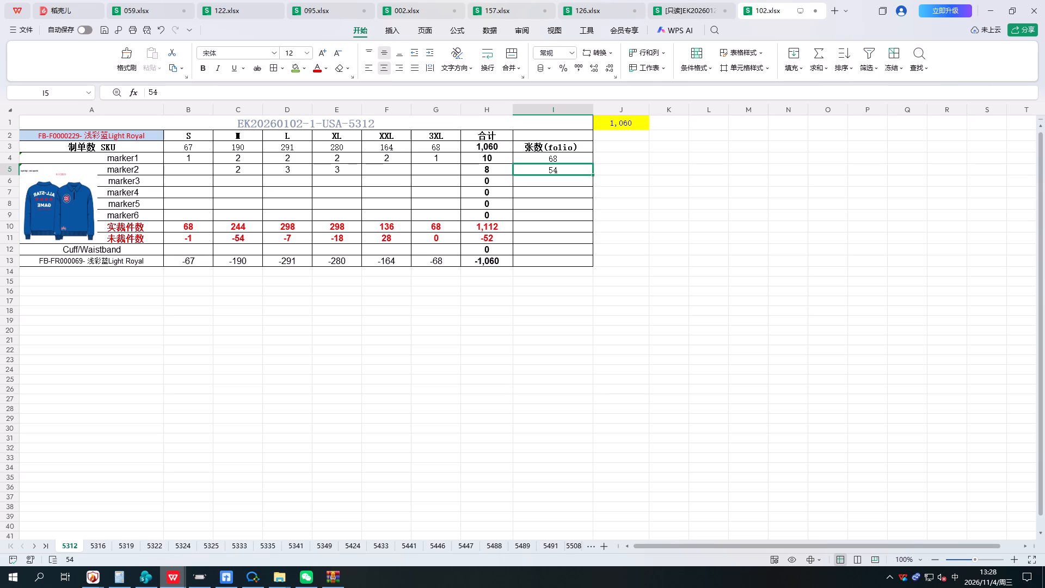
key("Delete")
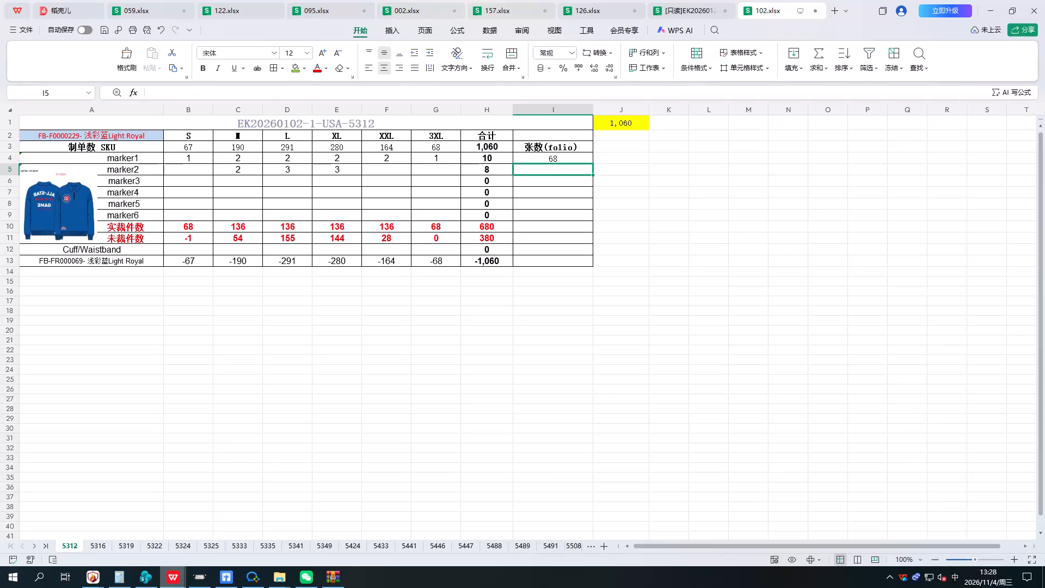
left_click(248, 170)
key("1")
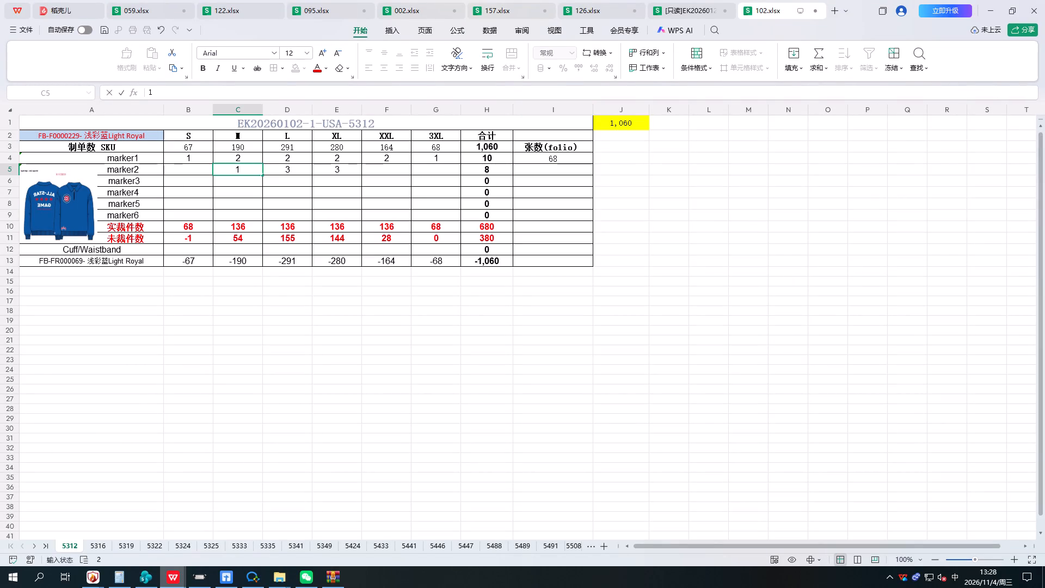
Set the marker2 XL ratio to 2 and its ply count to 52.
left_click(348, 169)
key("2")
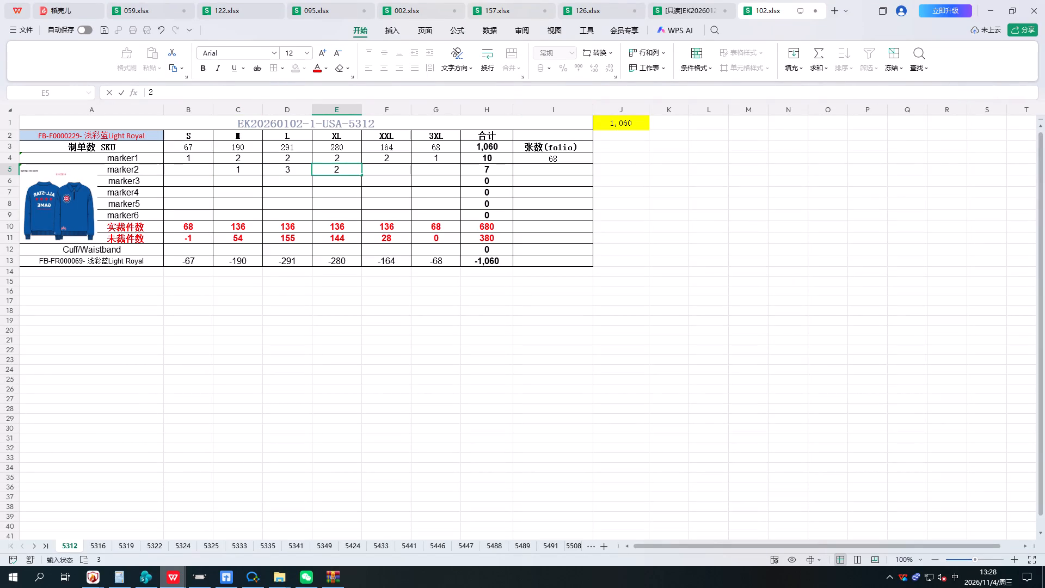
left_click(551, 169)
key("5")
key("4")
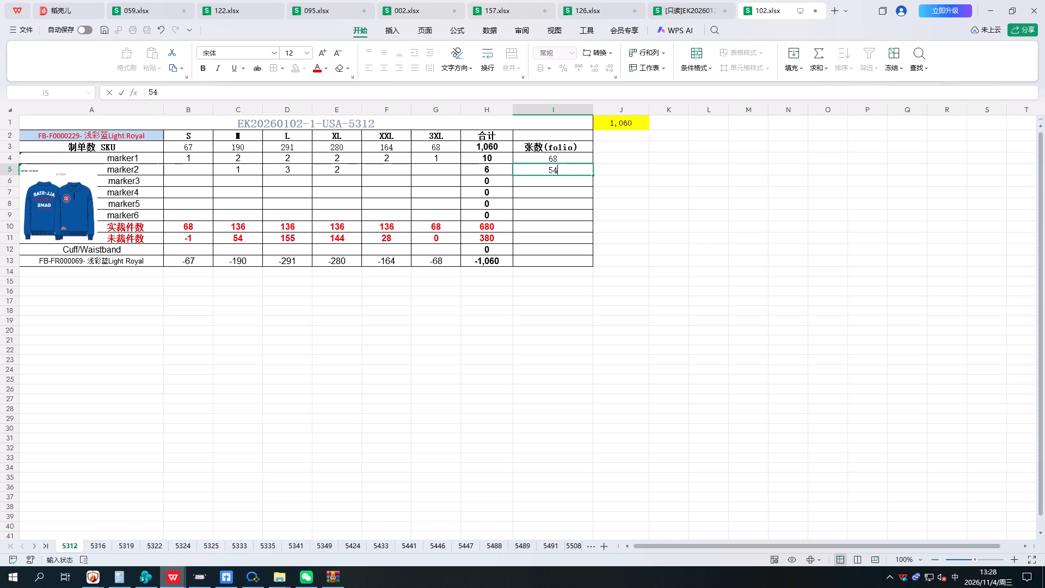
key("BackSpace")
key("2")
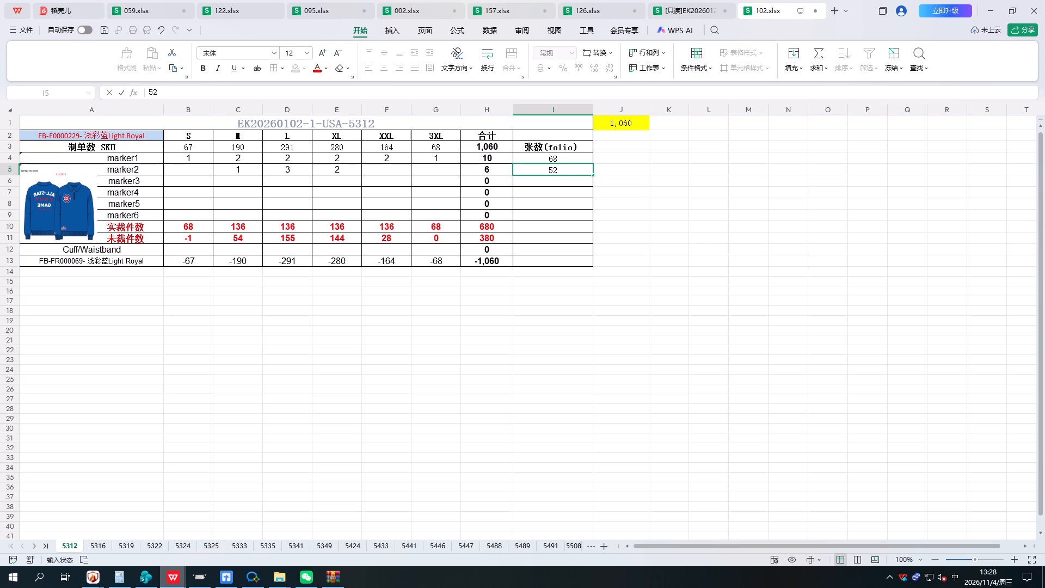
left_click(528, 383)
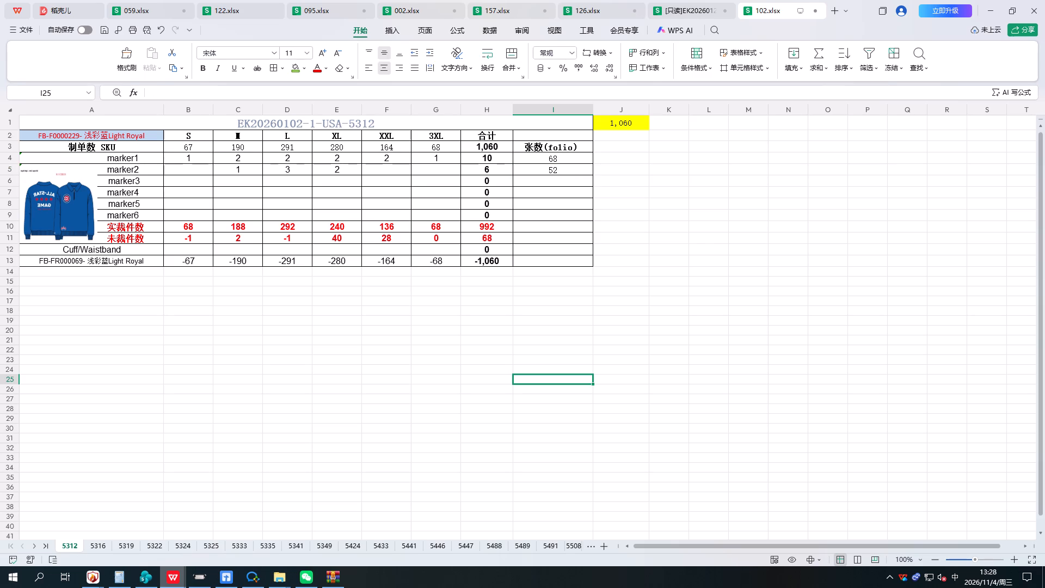
Set the marker2 XL ratio to 3 and replace its ply count with 48.
left_click(566, 173)
left_click(345, 168)
key("3")
left_click(554, 169)
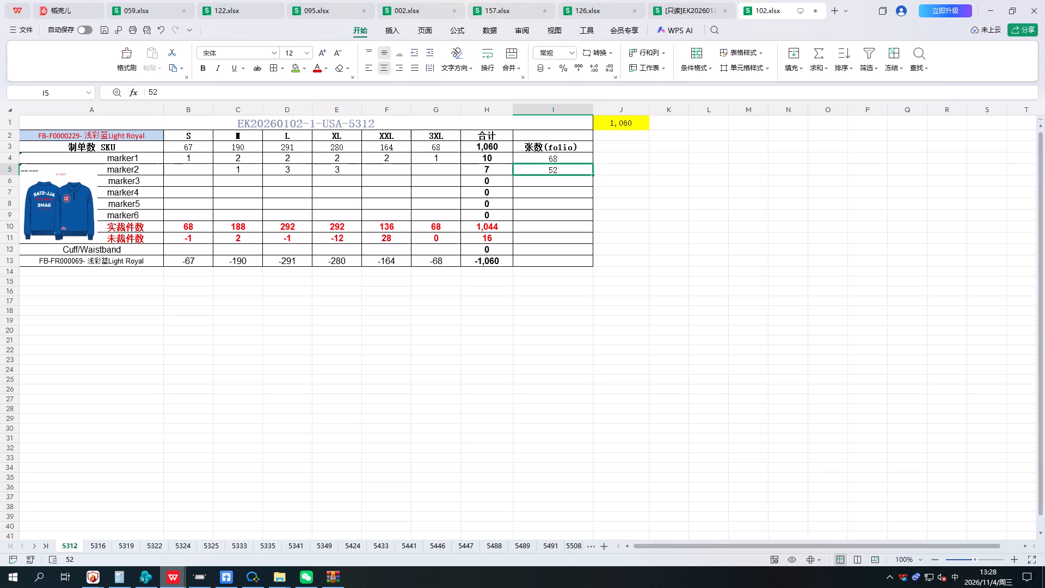
key("Delete")
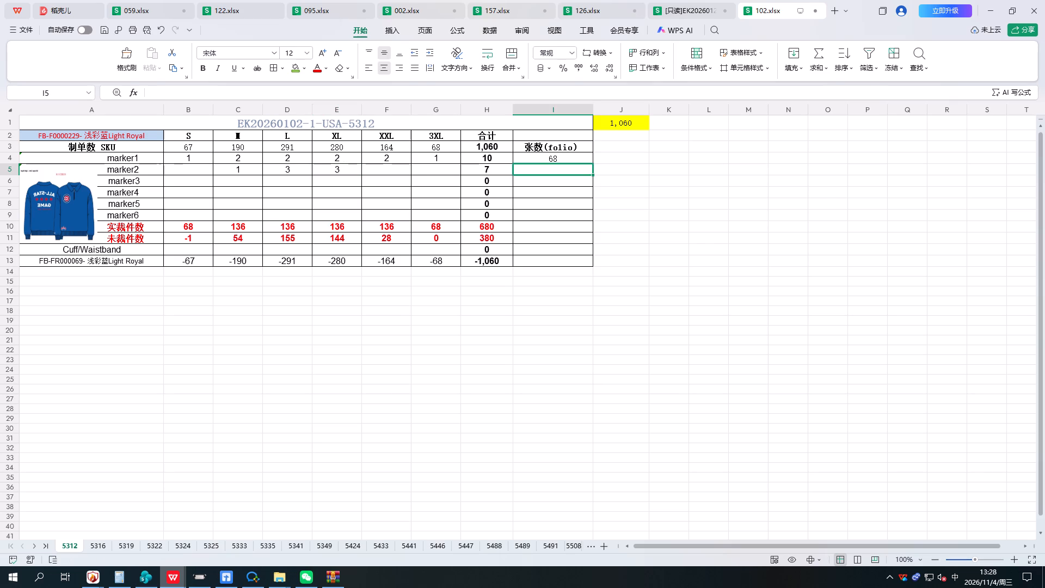
left_click(554, 169)
key("4")
key("8")
left_click(496, 358)
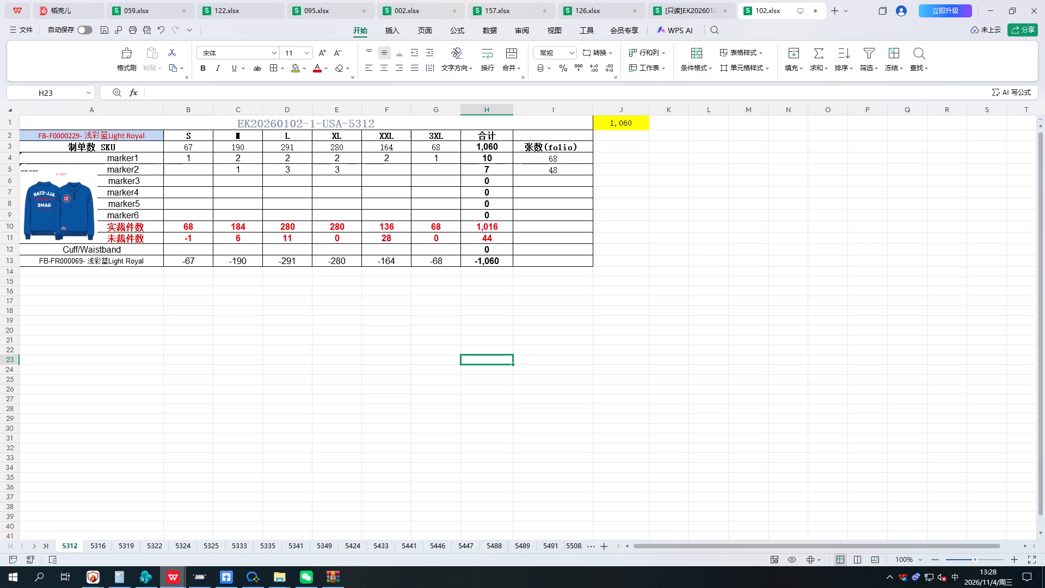
Fill the marker3 row with an L ratio of 1, an XXL ratio of 2 and a ply count of 11.
left_click(292, 182)
key("1")
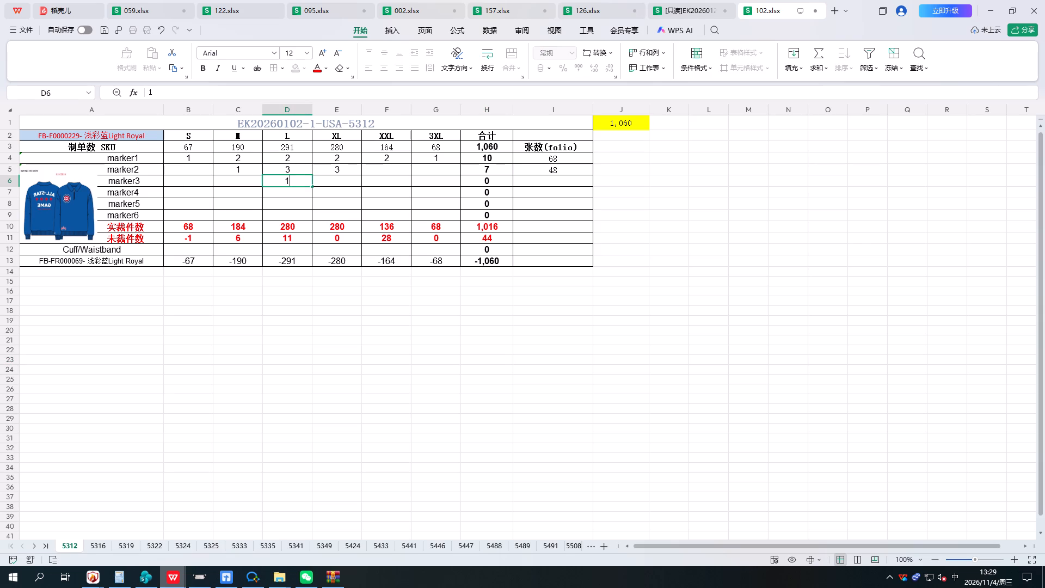
left_click(389, 180)
key("2")
left_click(549, 183)
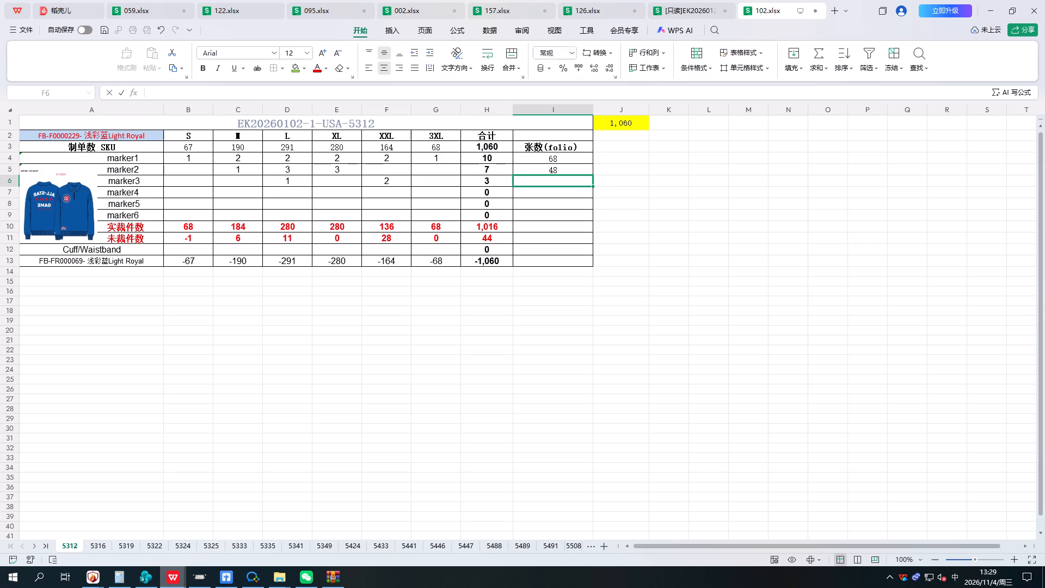
type("11")
left_click(537, 385)
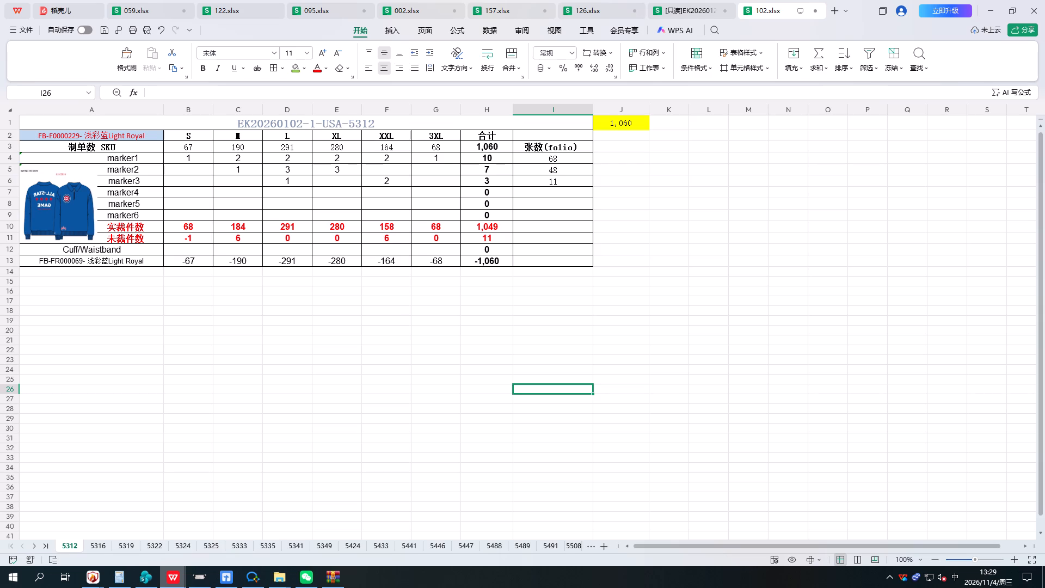
Fill the marker4 row with an M ratio of 1, an XXL ratio of 1 and a ply count of 6.
left_click(245, 193)
key("1")
left_click(380, 195)
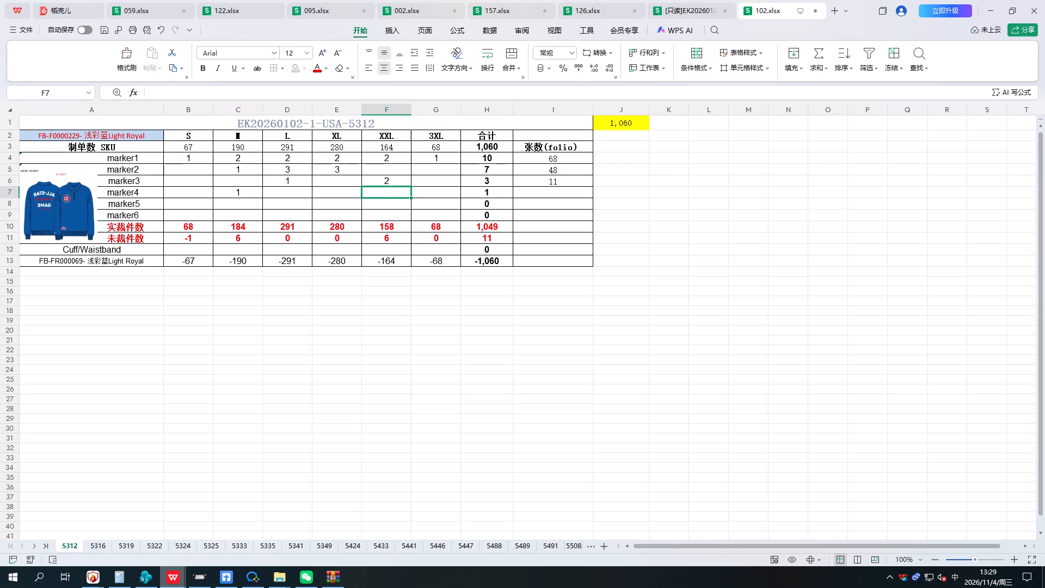
key("1")
left_click(551, 195)
key("6")
left_click(517, 345)
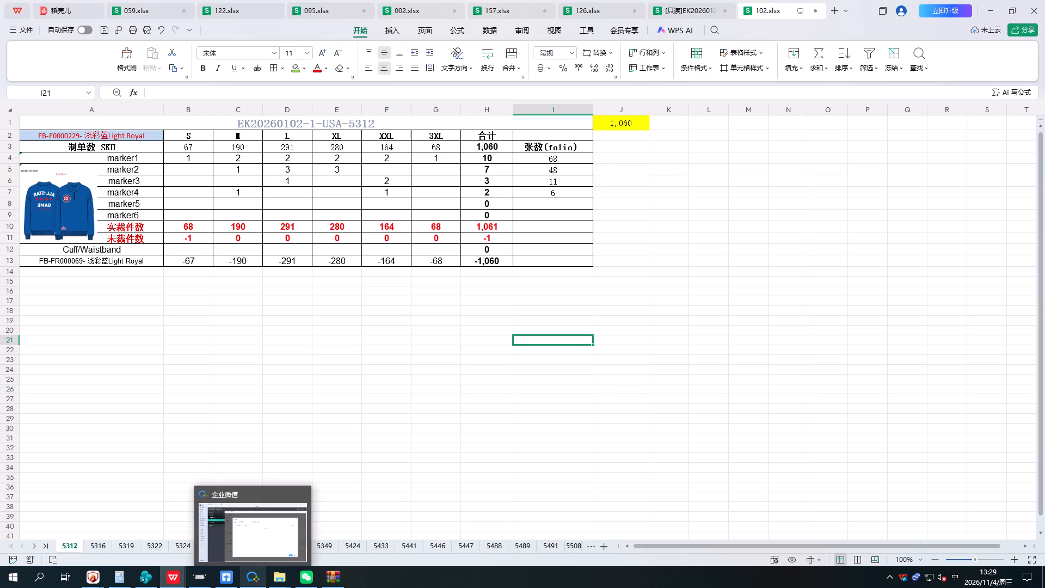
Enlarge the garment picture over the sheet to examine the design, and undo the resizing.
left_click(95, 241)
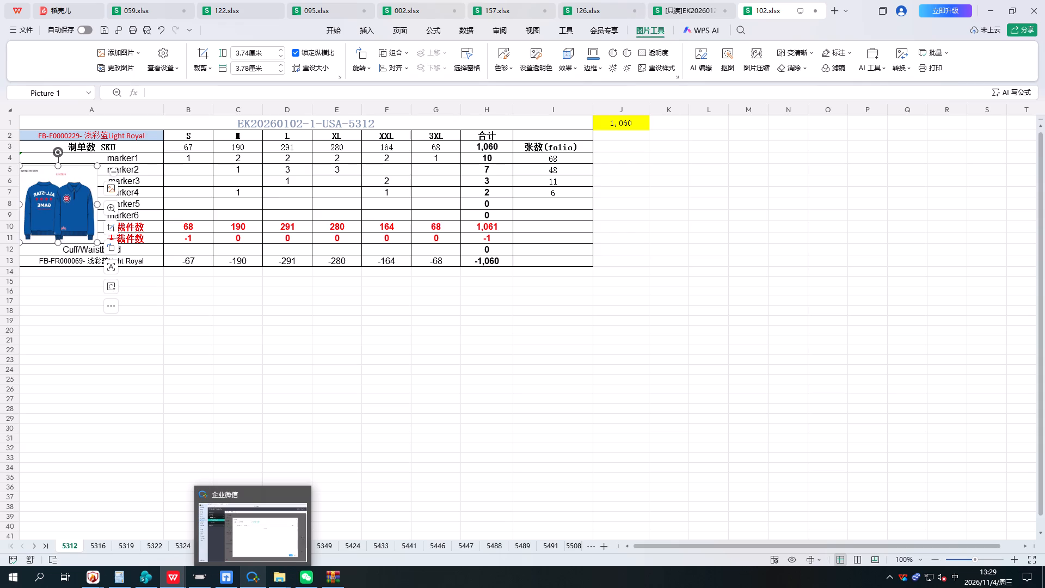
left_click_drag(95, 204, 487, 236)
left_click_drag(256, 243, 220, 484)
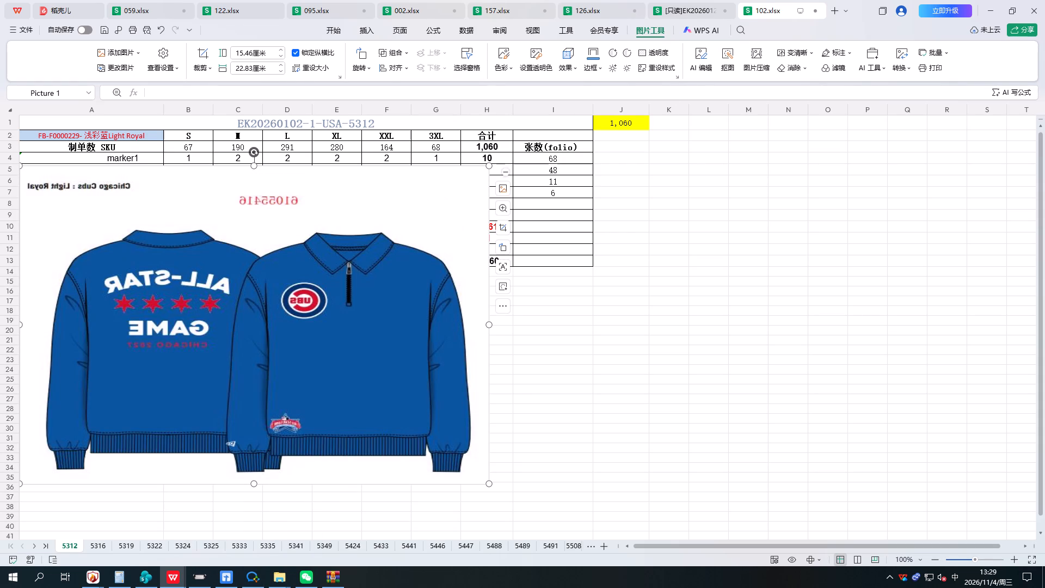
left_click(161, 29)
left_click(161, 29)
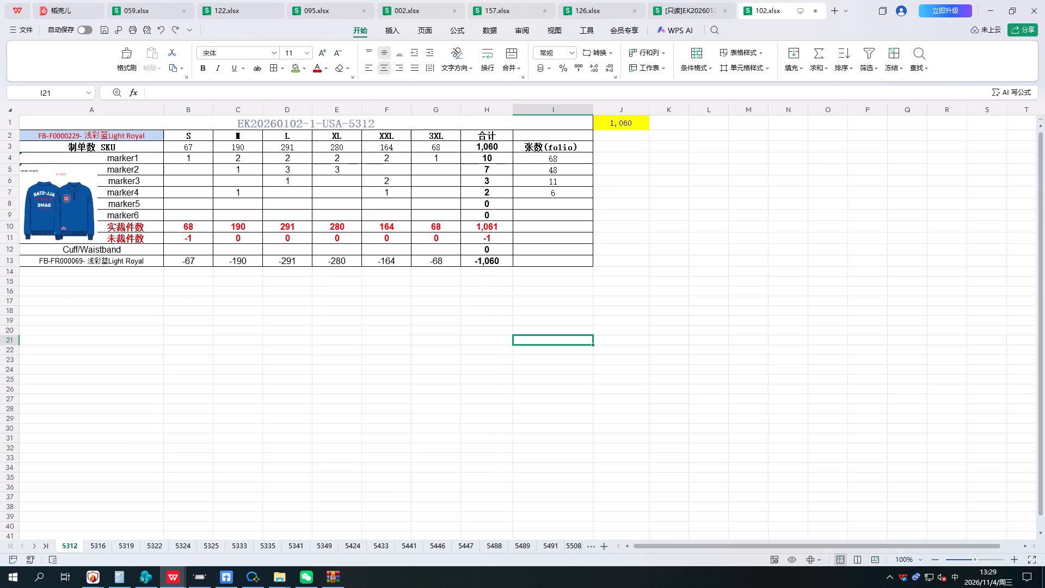
Calculate 1060 divided by 68 in the Windows calculator (计算器), and return to the 102.xlsx workbook.
left_click(115, 578)
left_click(792, 402)
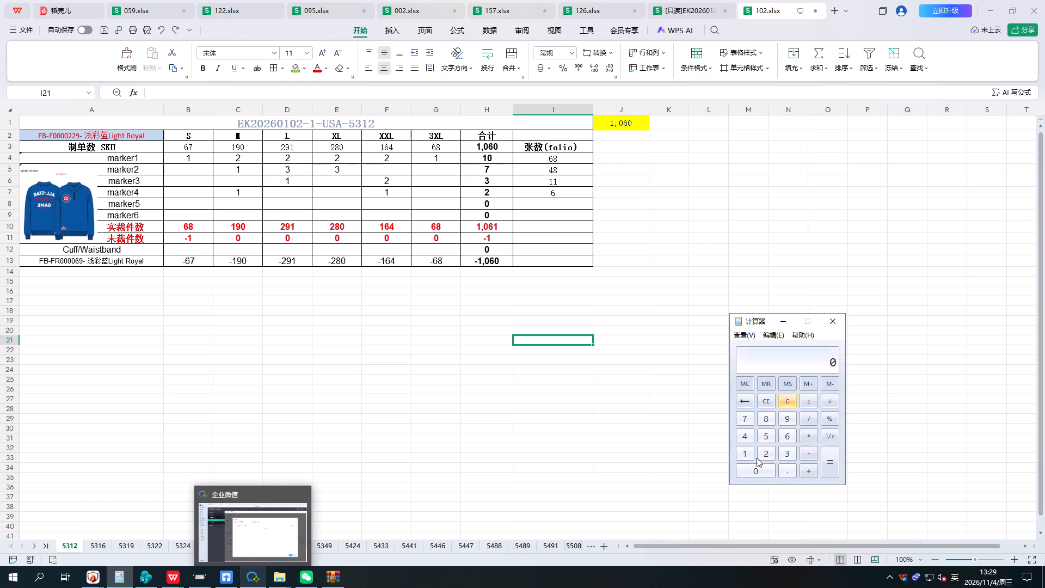
left_click(746, 453)
left_click(757, 473)
left_click(787, 438)
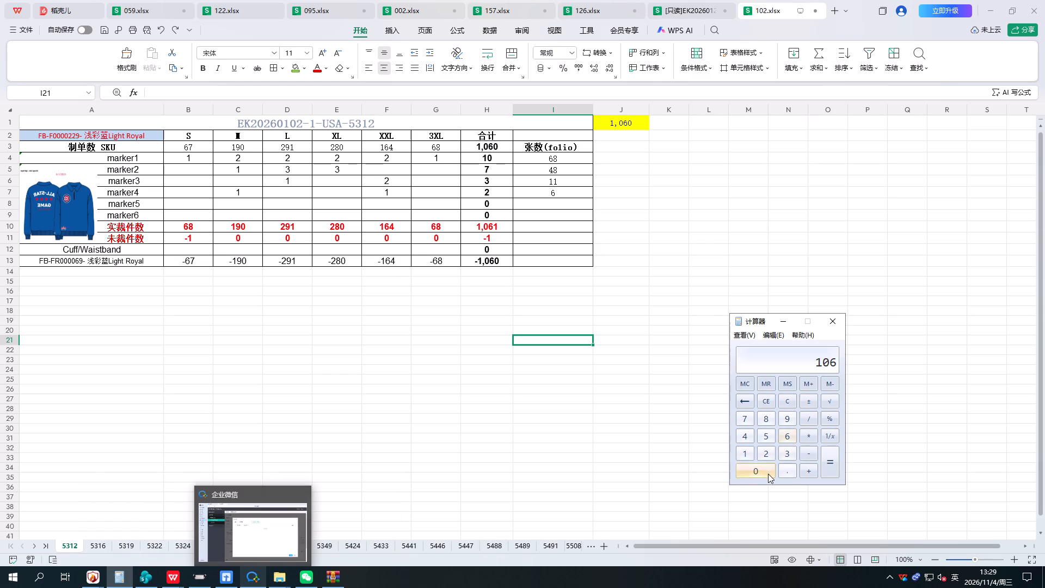
left_click(766, 472)
left_click(811, 419)
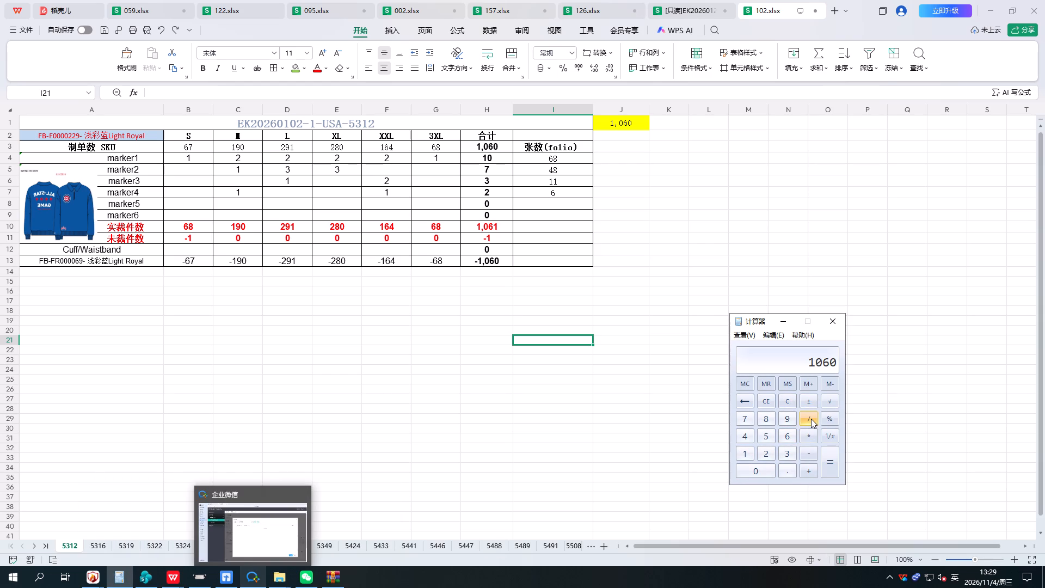
left_click(786, 437)
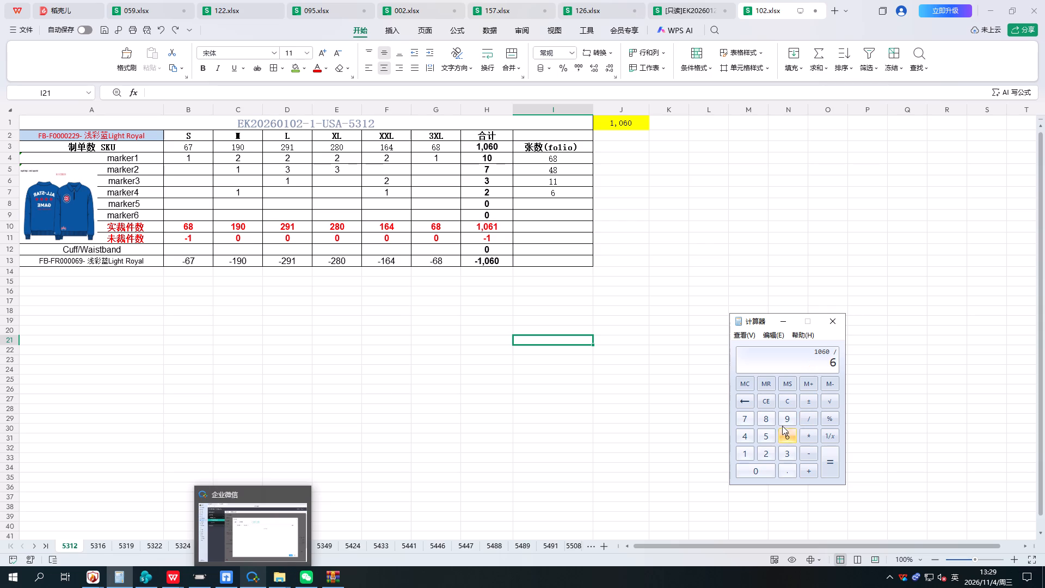
left_click(769, 416)
left_click(830, 463)
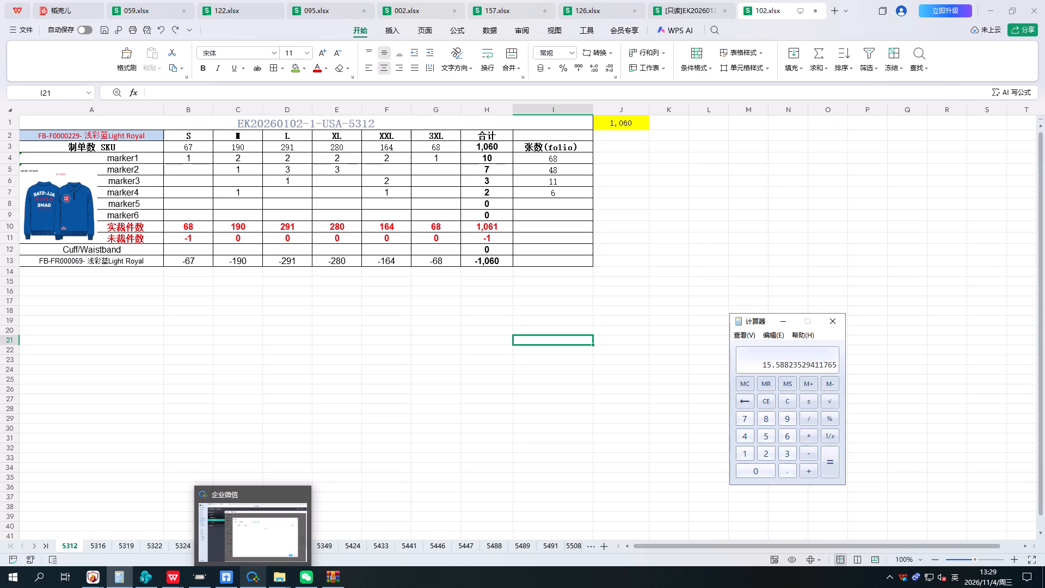
left_click(622, 445)
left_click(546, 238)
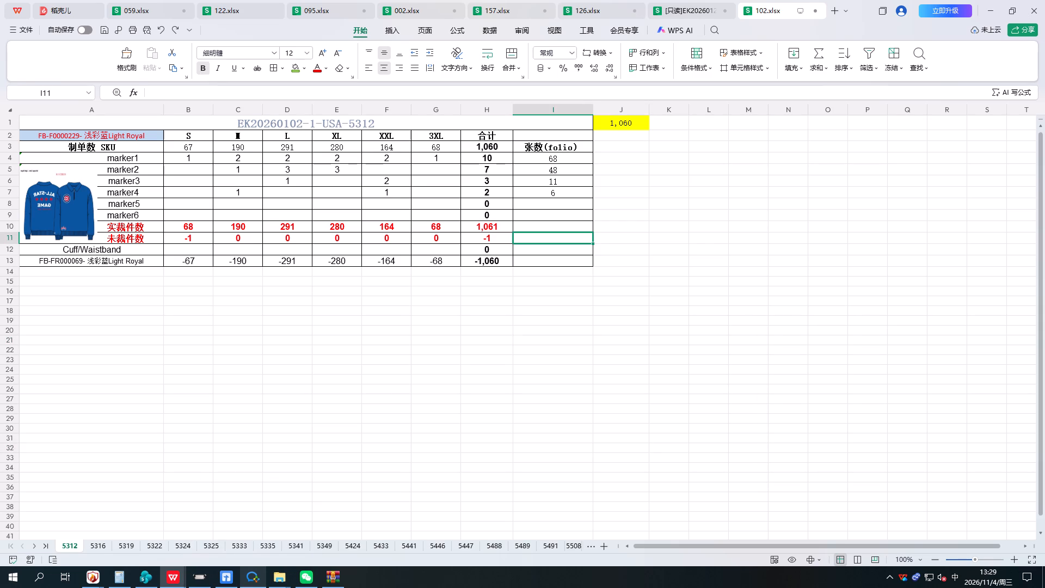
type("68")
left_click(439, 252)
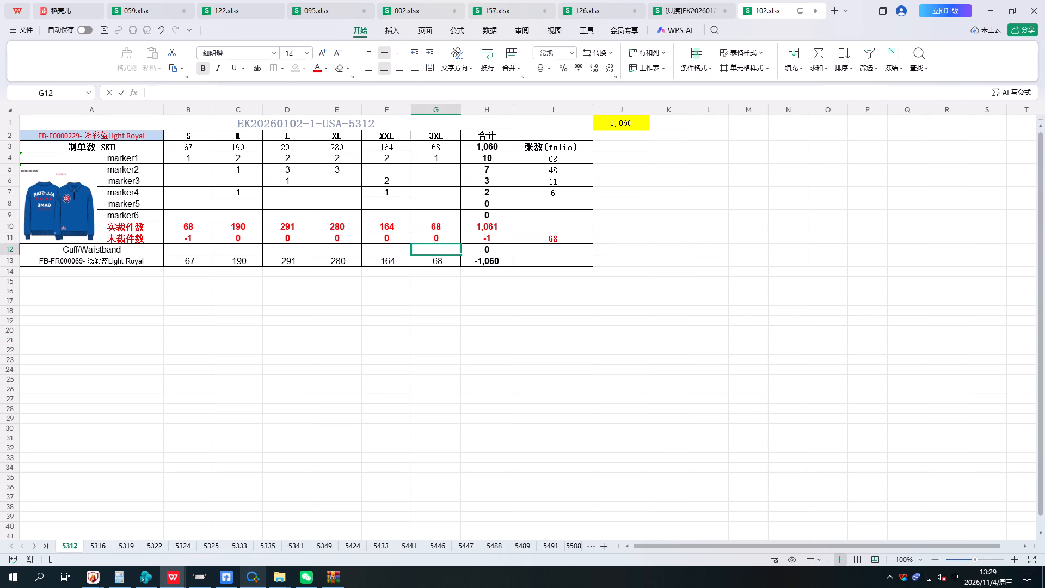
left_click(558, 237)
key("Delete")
Set the ply count in the Cuff/Waistband row to 68.
left_click(558, 250)
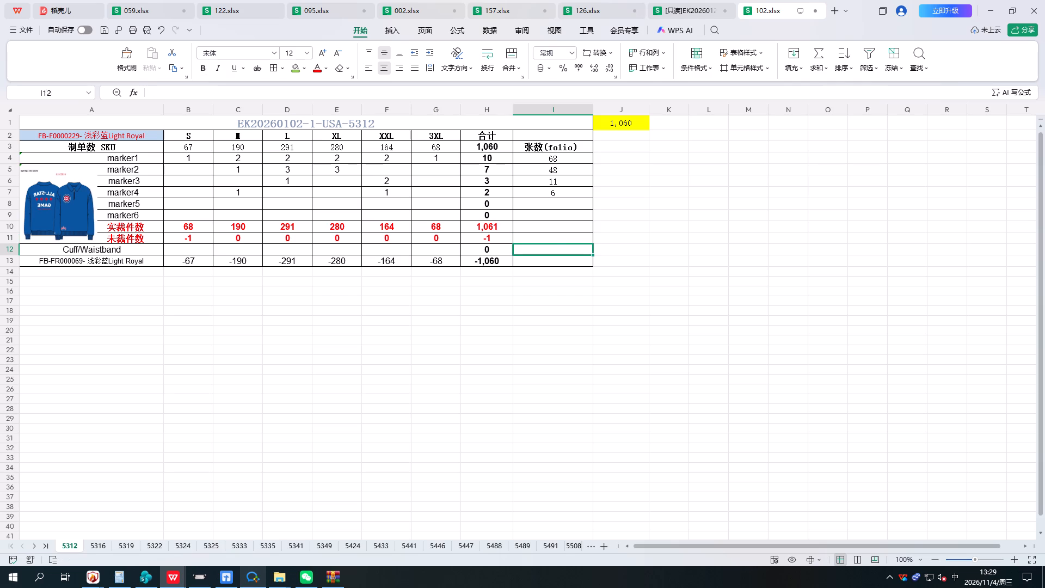
key("6")
key("8")
Enter the Cuff/Waistband ratios: 3XL 1, XXL 3, XL 4, L 4, M 2 and S 1.
left_click(442, 254)
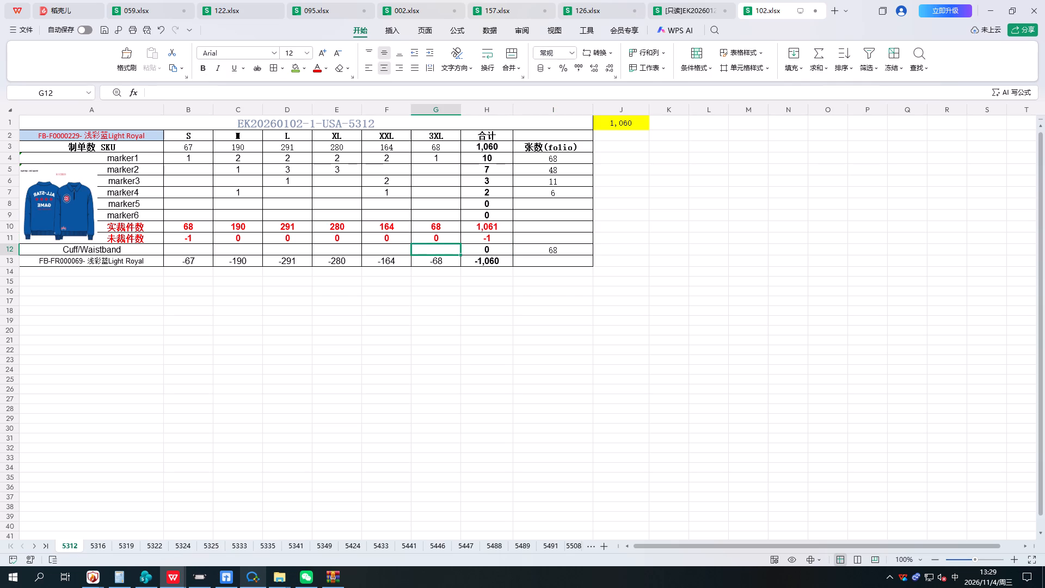
key("1")
left_click(394, 250)
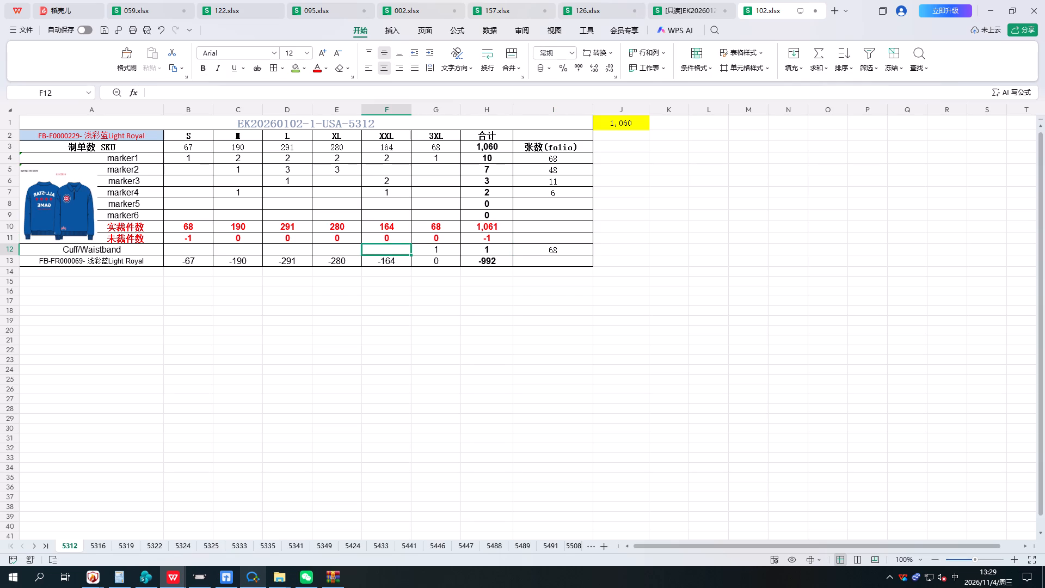
key("3")
left_click(343, 253)
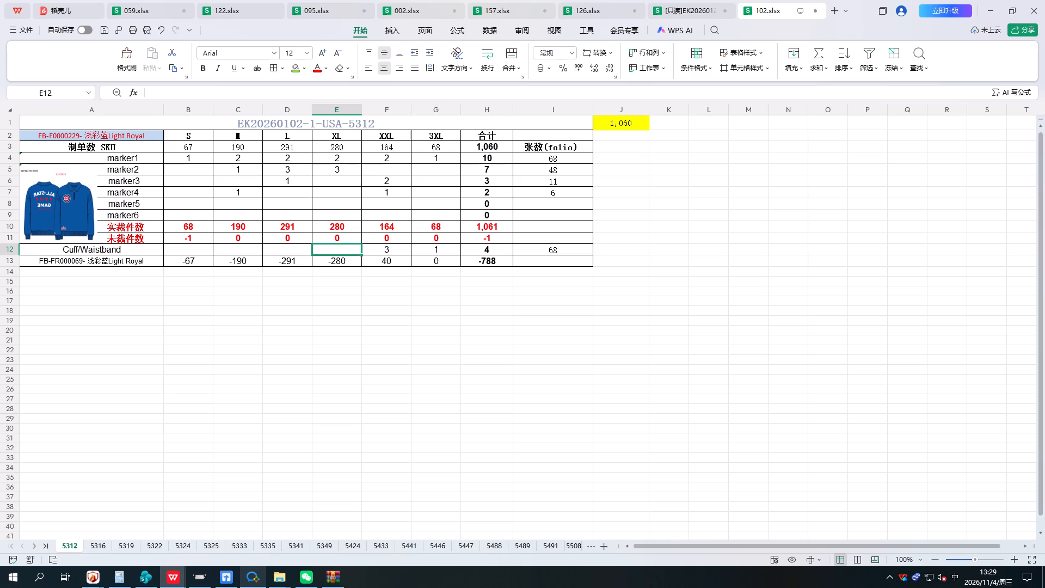
key("4")
left_click(297, 248)
key("4")
left_click(241, 250)
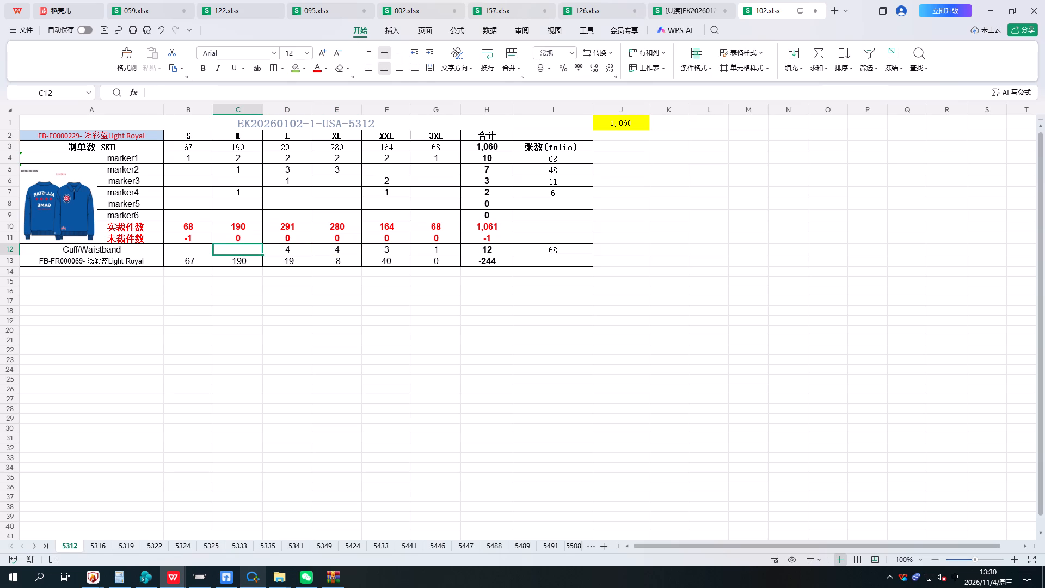
key("2")
left_click(191, 250)
key("1")
left_click(263, 357)
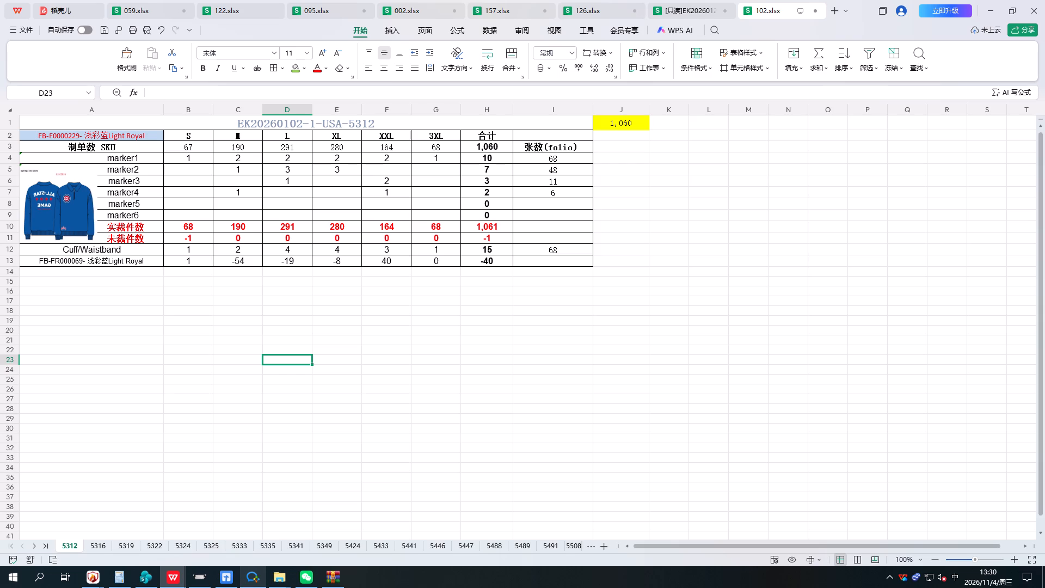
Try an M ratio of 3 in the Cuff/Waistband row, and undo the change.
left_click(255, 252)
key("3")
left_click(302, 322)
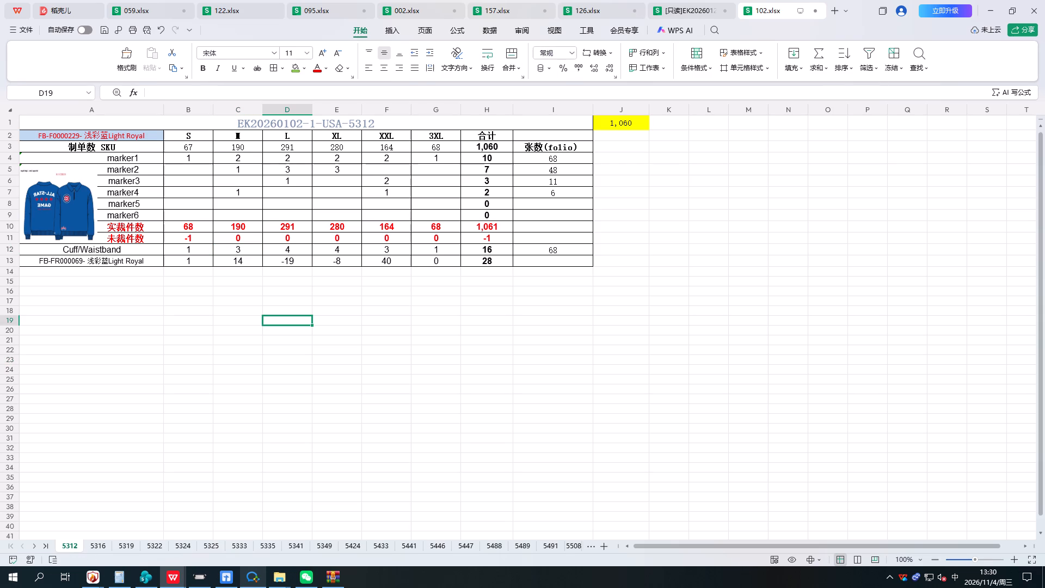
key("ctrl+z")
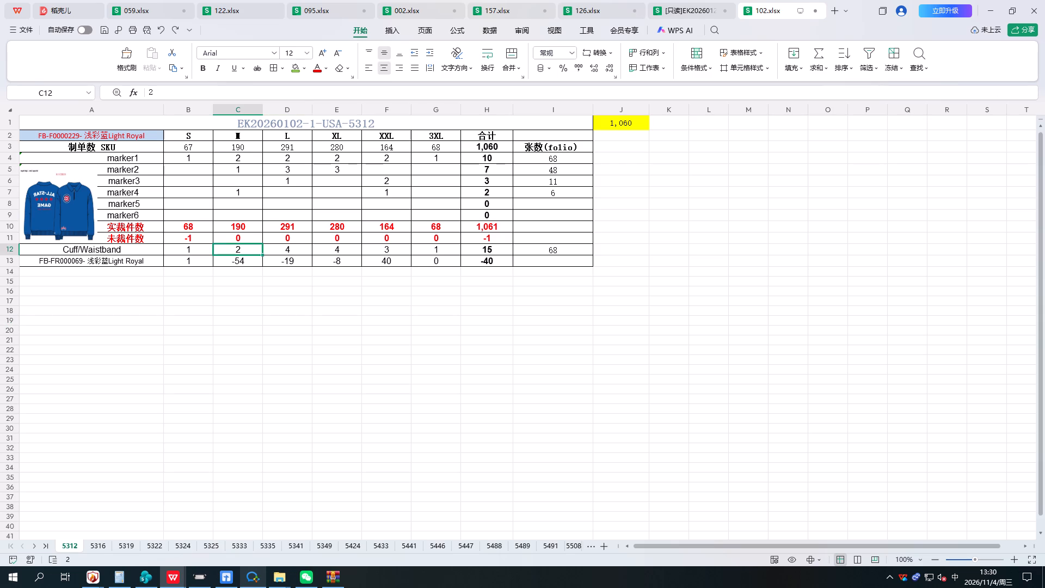
Calculate 1060 divided by 15 in the Windows calculator (计算器).
left_click(118, 574)
left_click(788, 400)
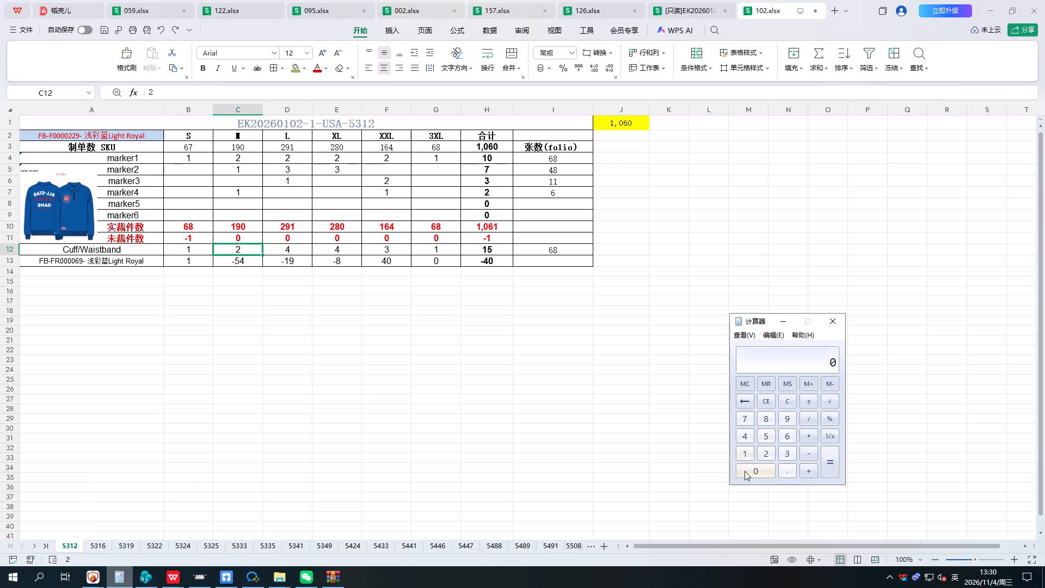
left_click(747, 457)
left_click(757, 468)
left_click(789, 439)
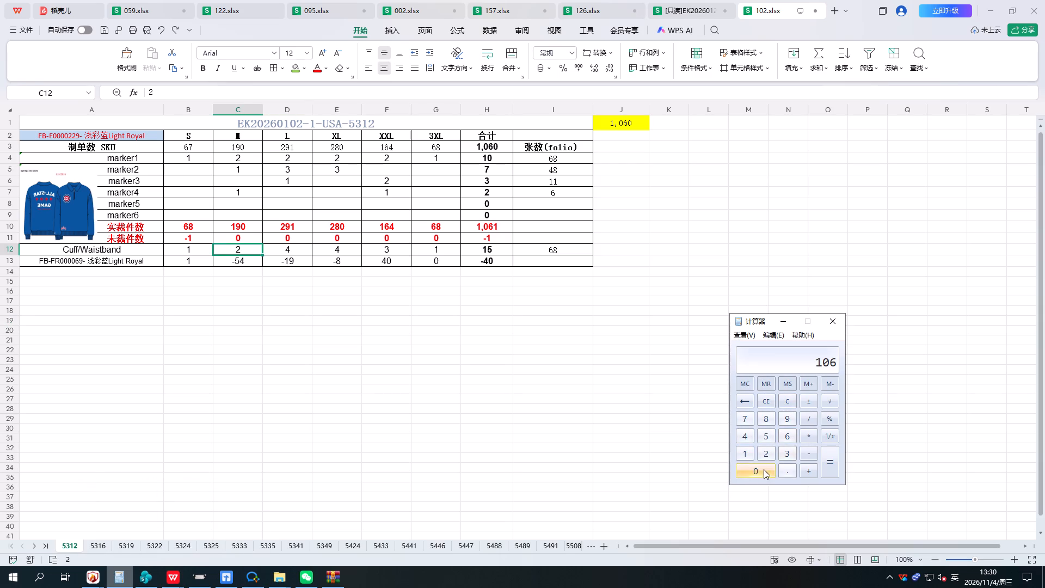
left_click(764, 469)
left_click(809, 423)
left_click(751, 454)
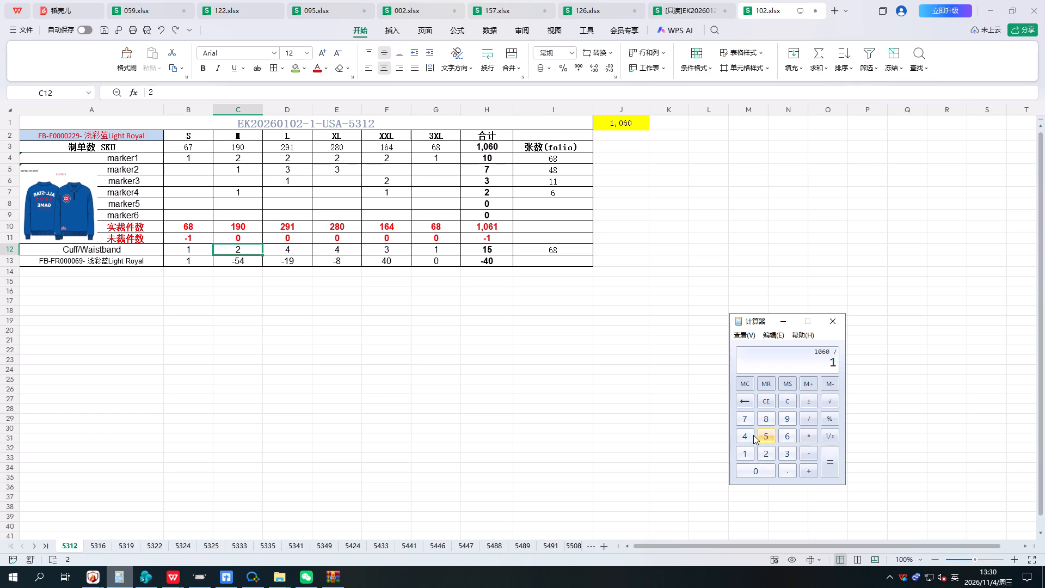
left_click(765, 434)
left_click(827, 469)
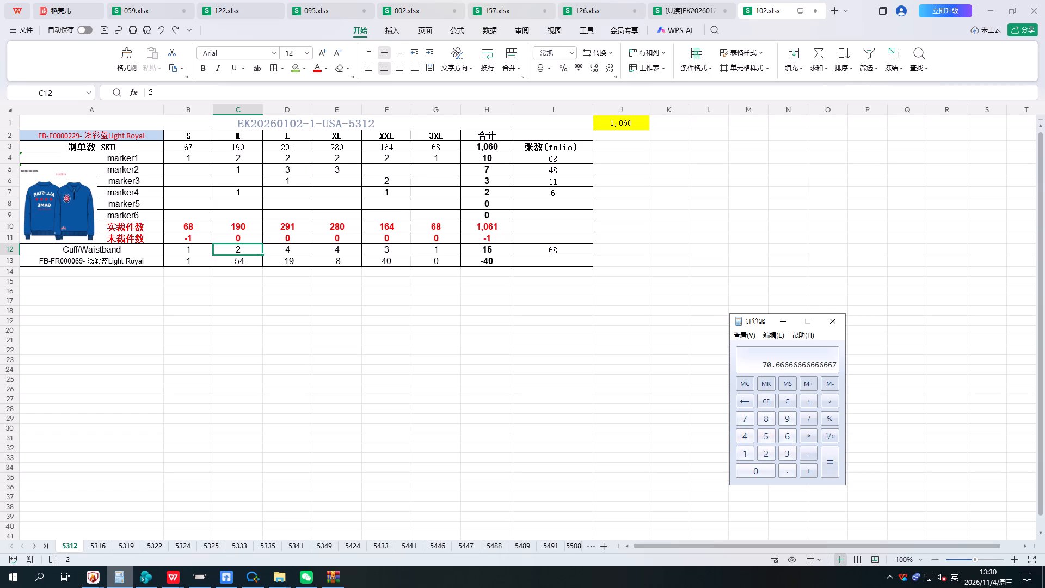
Back in 102.xlsx, set the Cuff/Waistband ply count (张数) on sheet 5312 to 71 and save the workbook.
left_click(563, 250)
key("7")
key("1")
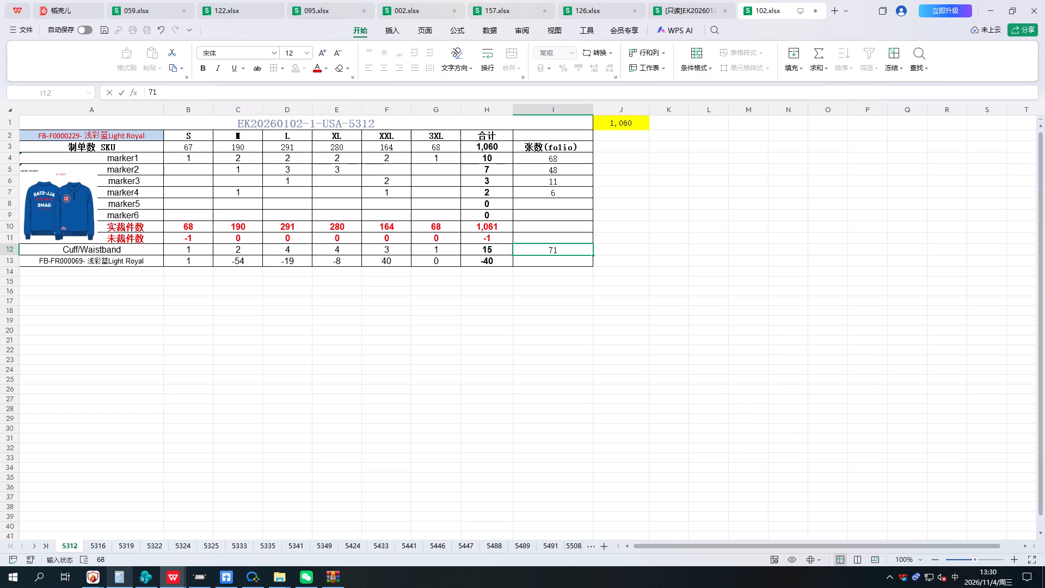
left_click(597, 359)
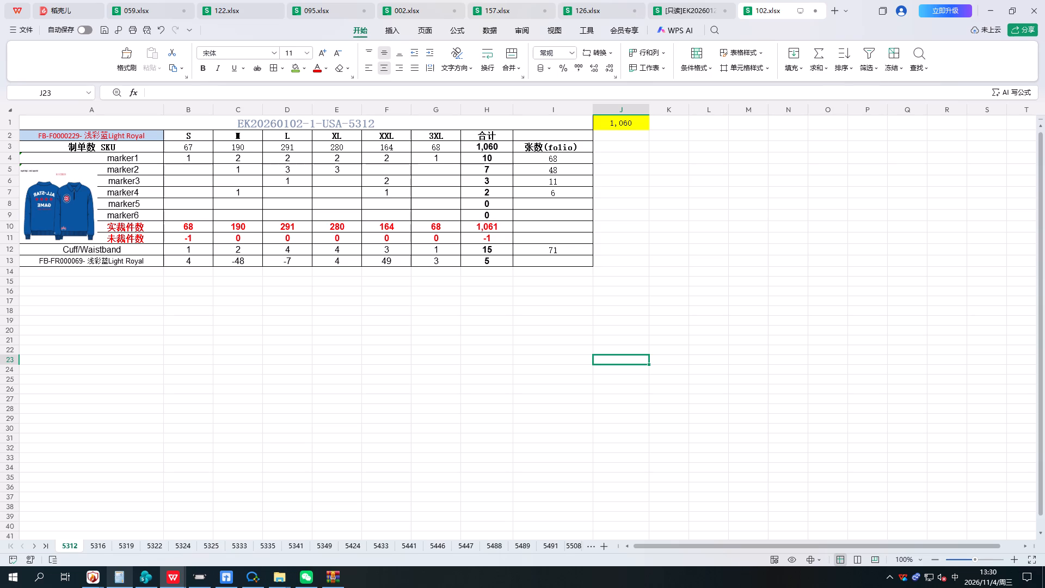
left_click(489, 448)
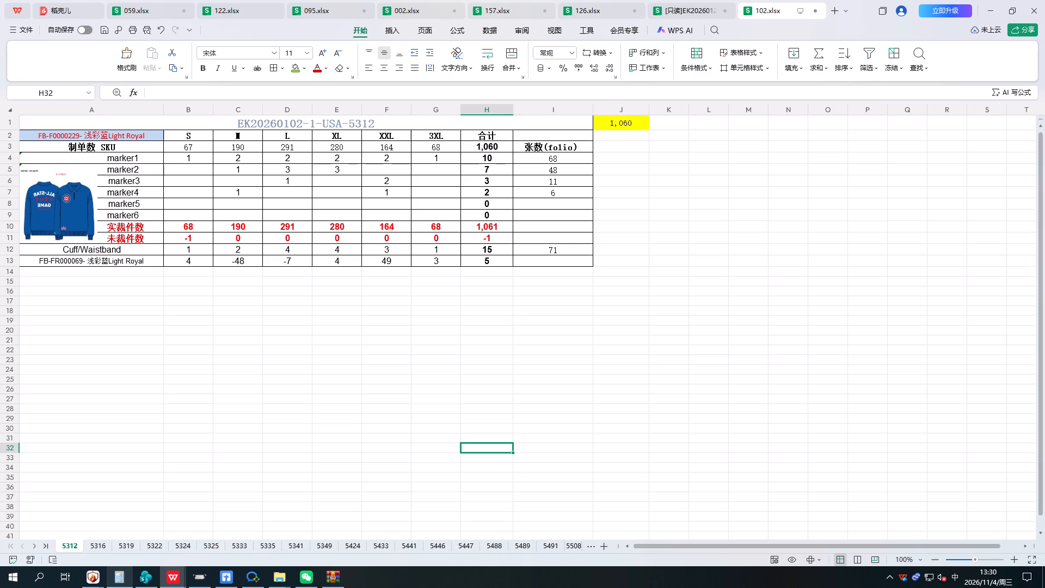
key("ctrl+a")
key("ctrl+s")
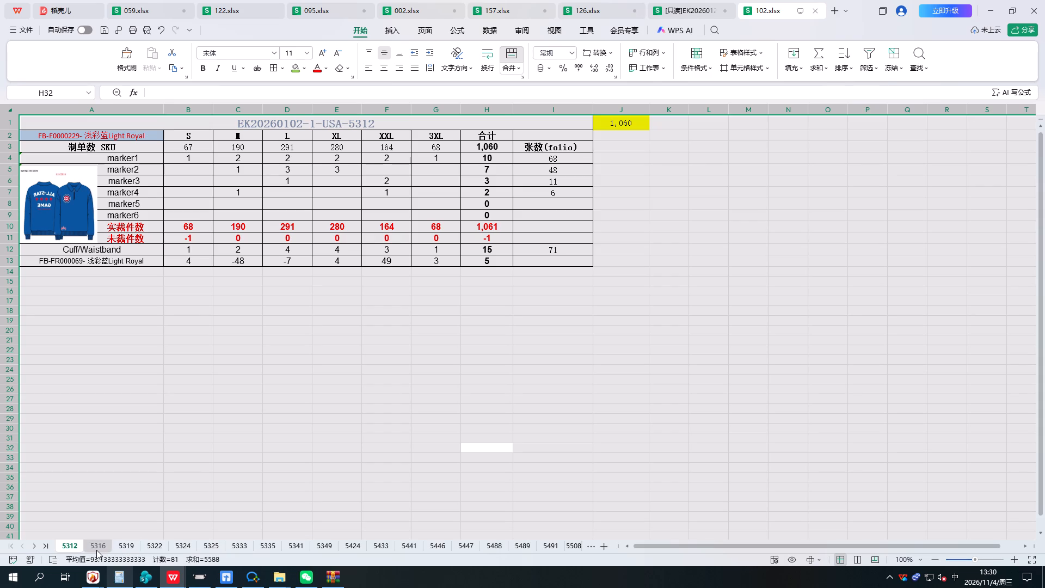
Check the marker and trim ratios on sheets 5316, 5319 and 5322, and save the workbook.
left_click(96, 550)
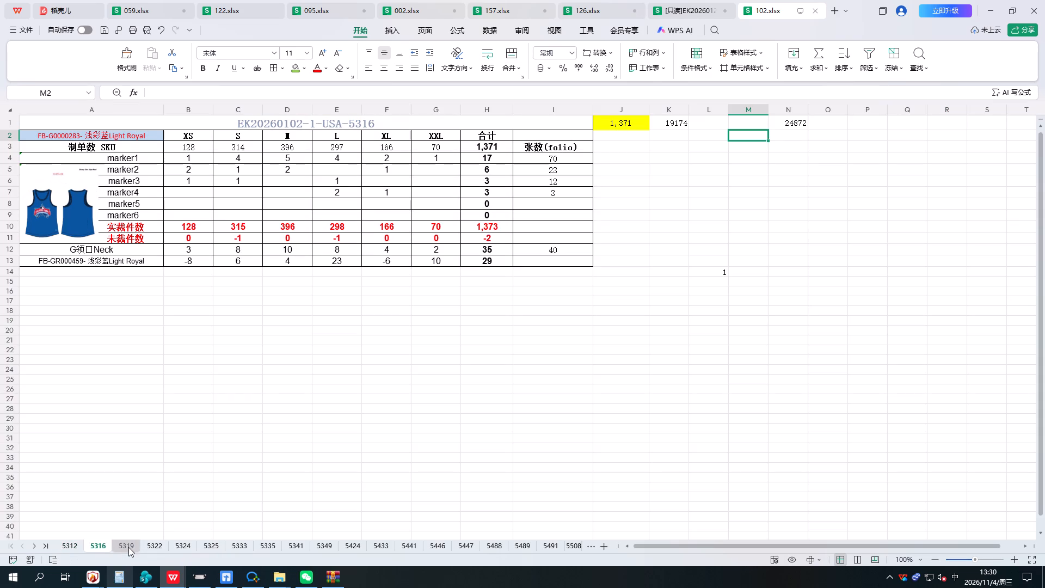
left_click(128, 547)
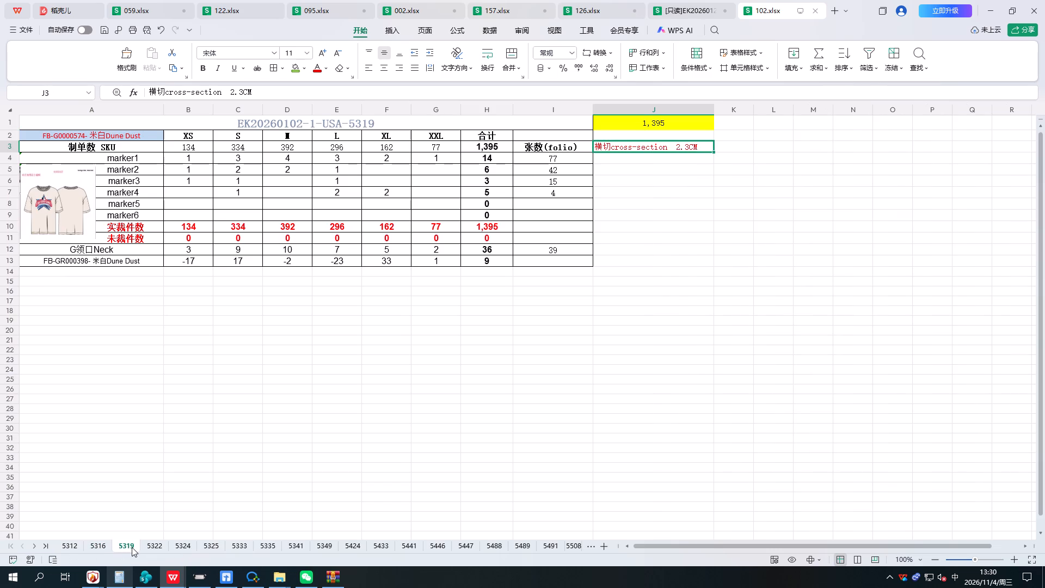
left_click(155, 545)
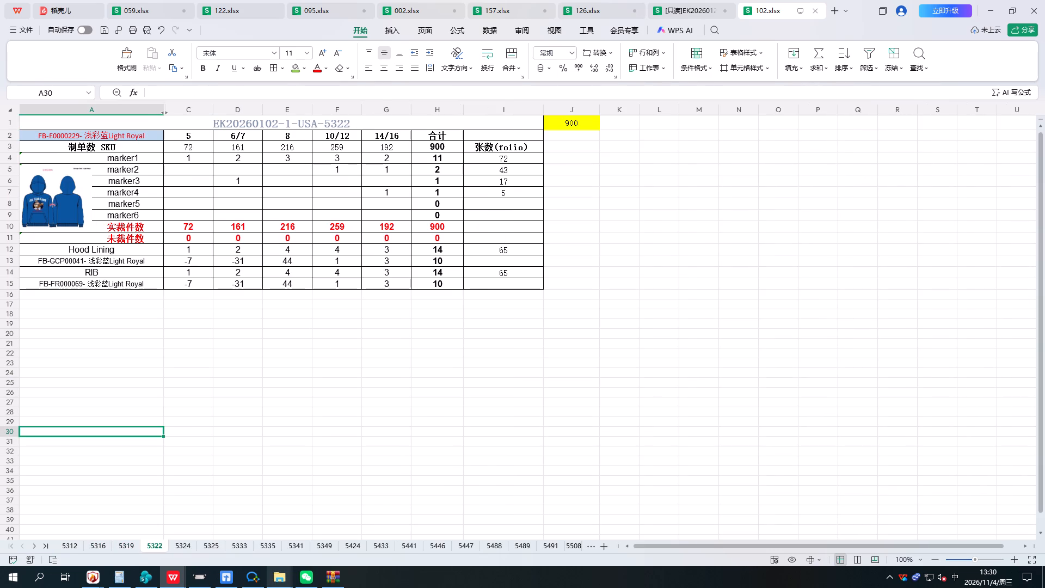
left_click_drag(608, 417, 611, 425)
key("ctrl+a")
key("ctrl+s")
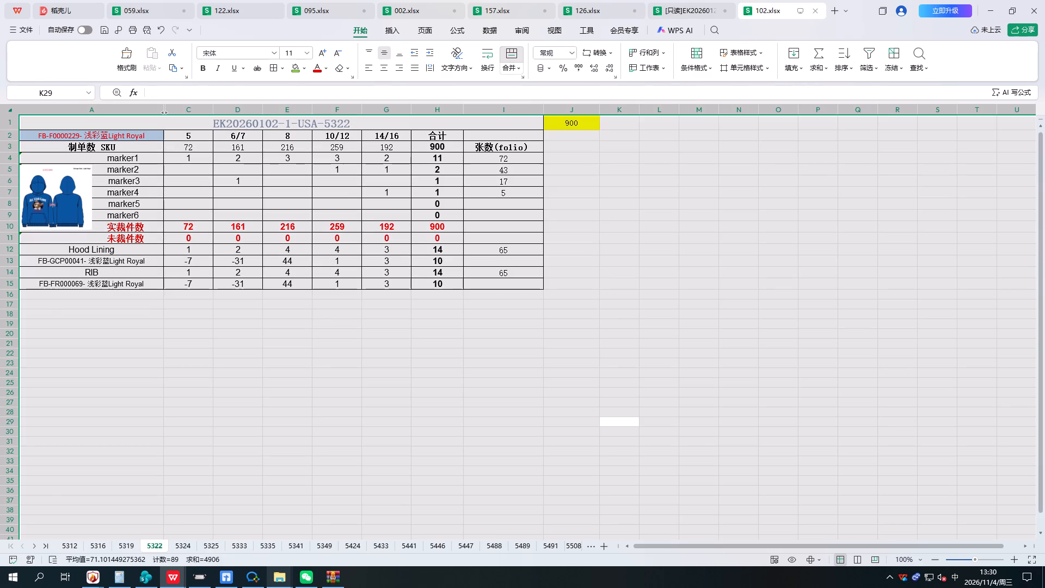
Switch to 光大集成平台 in 企业微信 and rerun the material search in the 选择物料 dialog.
left_click(233, 574)
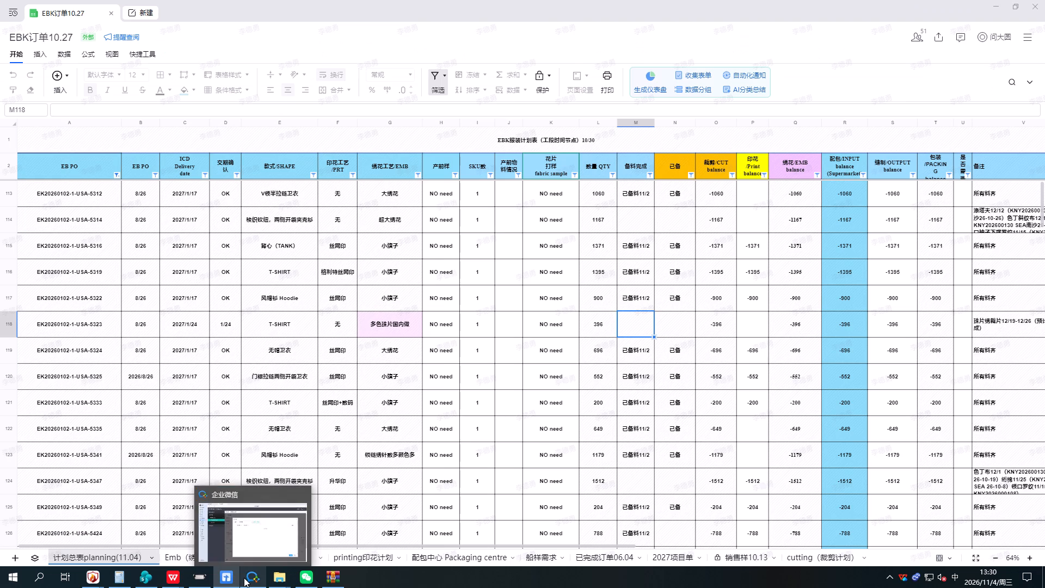
left_click(253, 576)
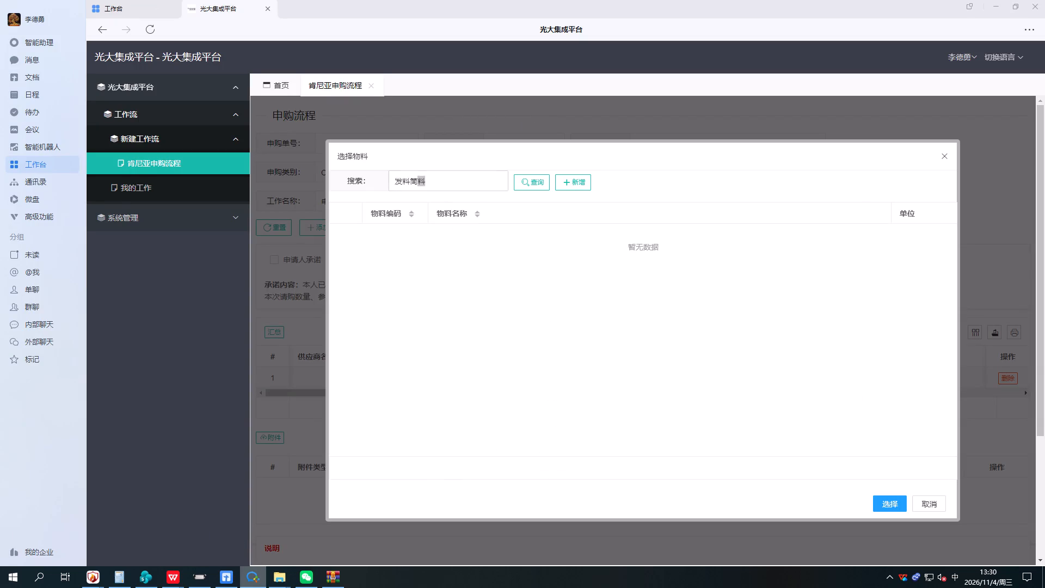
left_click_drag(444, 181, 401, 181)
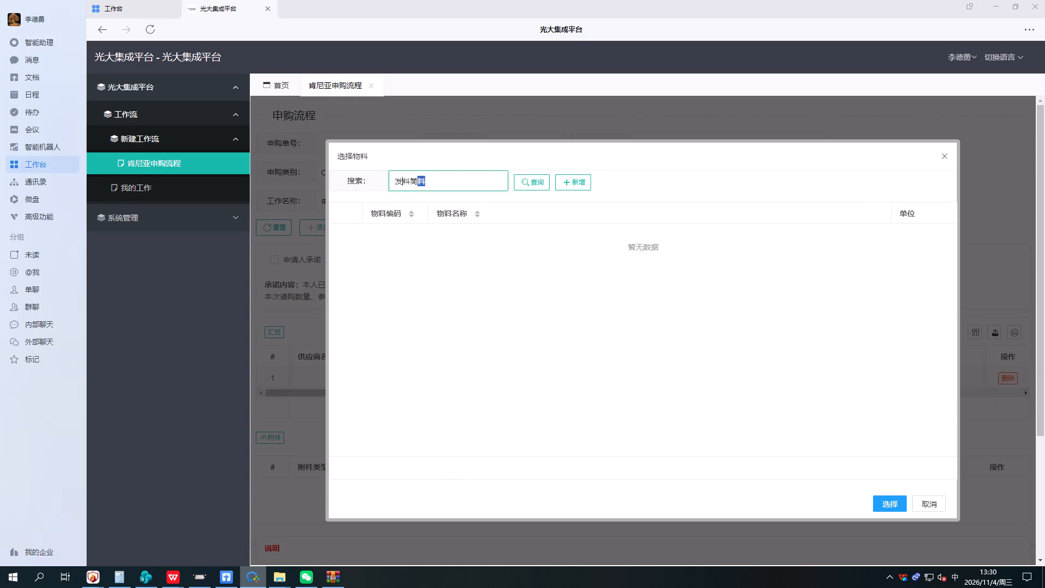
left_click(541, 180)
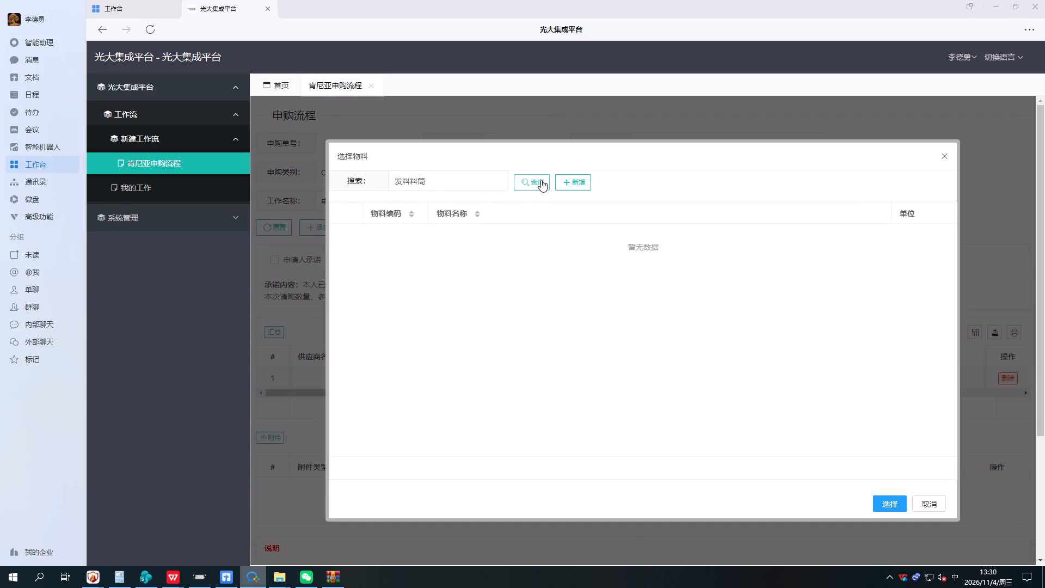
left_click_drag(437, 183, 360, 176)
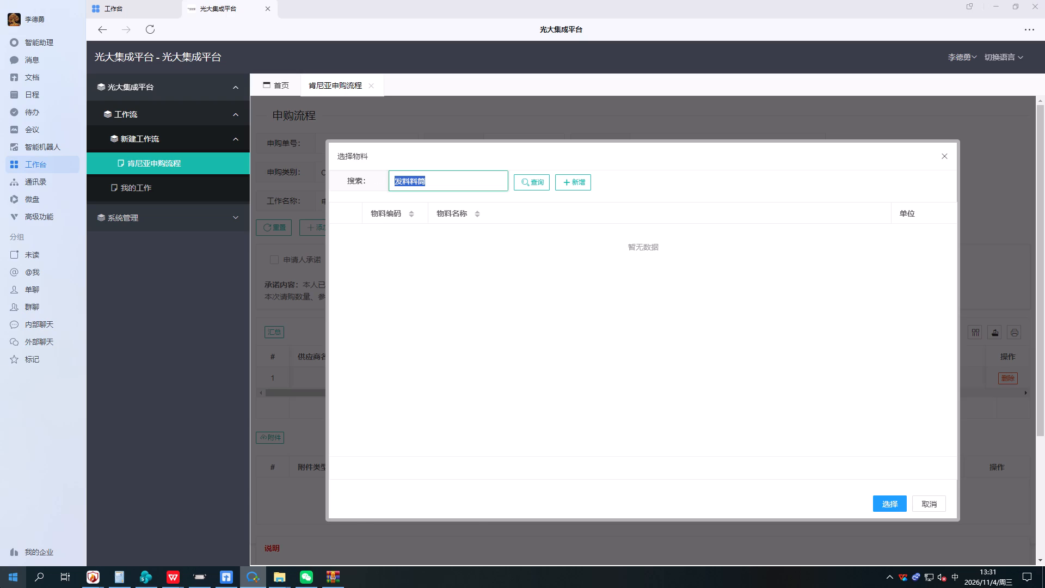
Return to 102.xlsx and review the marker, trim ratios and ply counts on sheets 5316, 5319, 5322, 5341, 5324 and 5335.
left_click(177, 578)
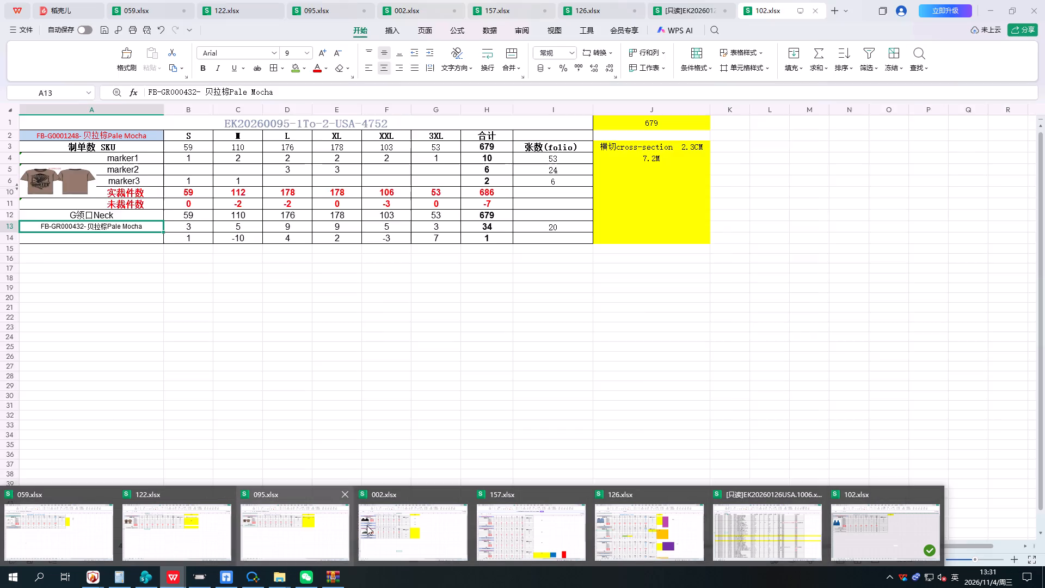
left_click(183, 529)
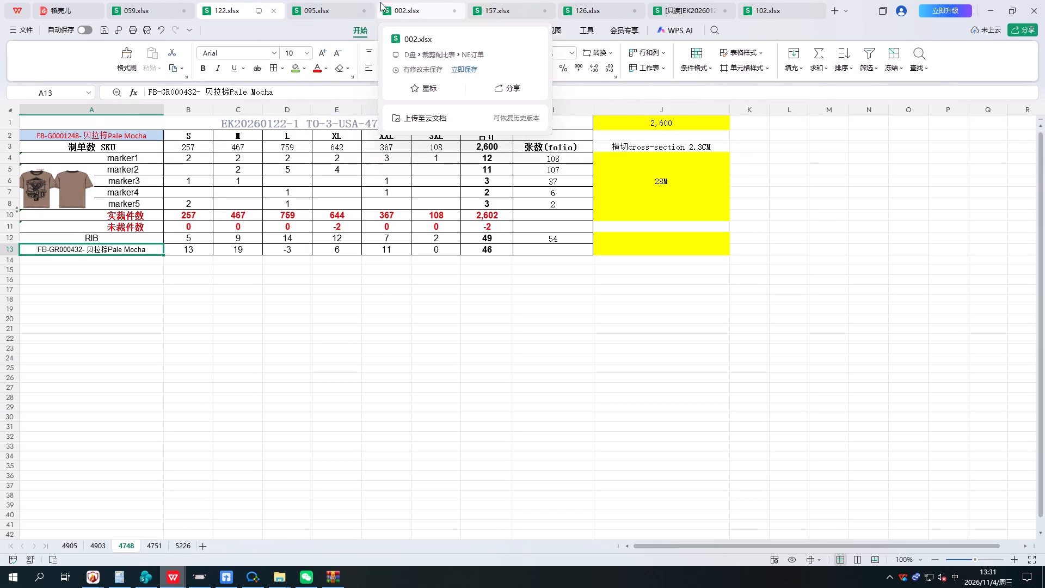
left_click(769, 0)
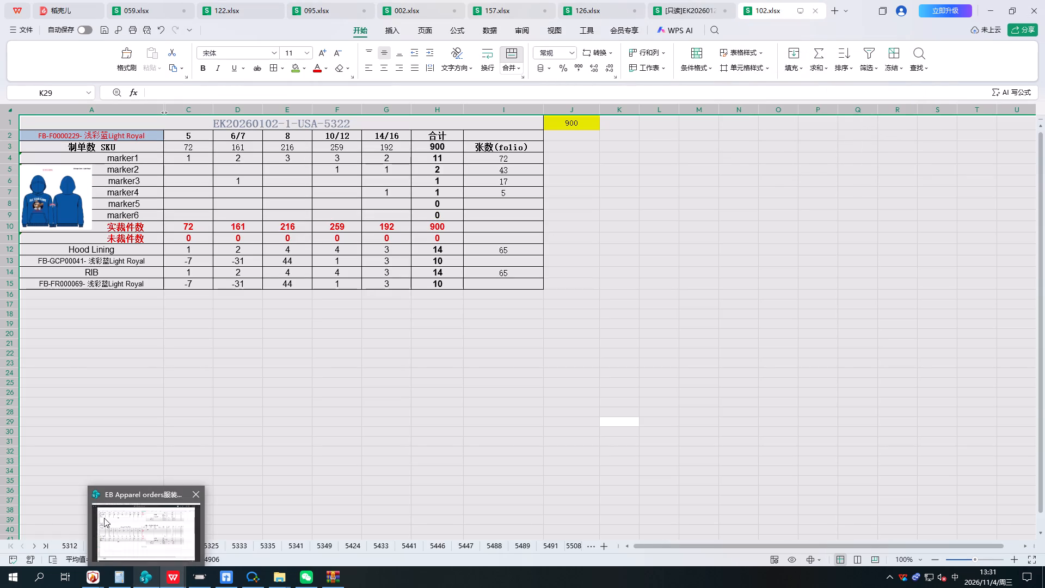
left_click(47, 475)
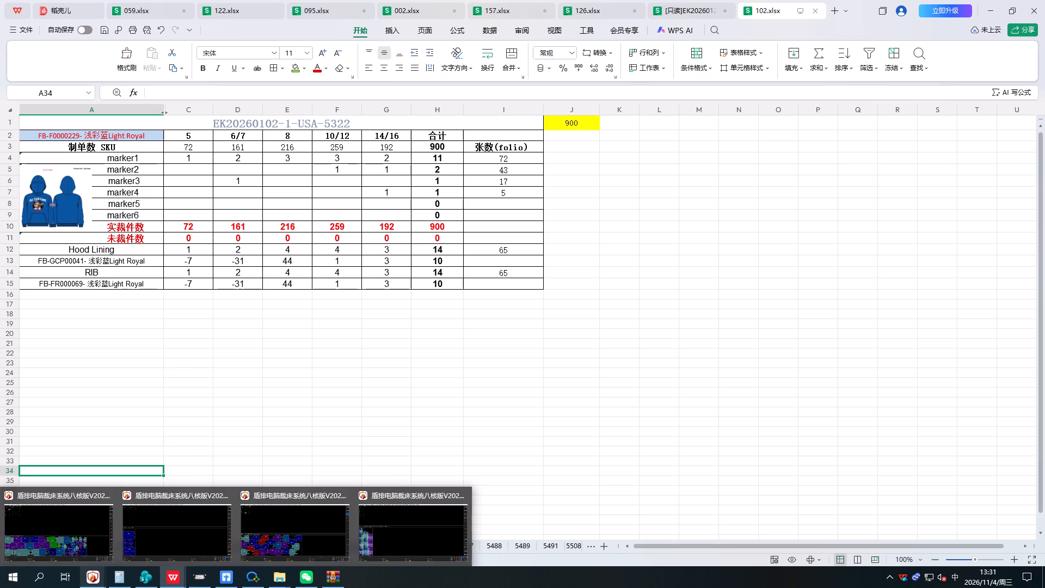
left_click(118, 329)
left_click(104, 547)
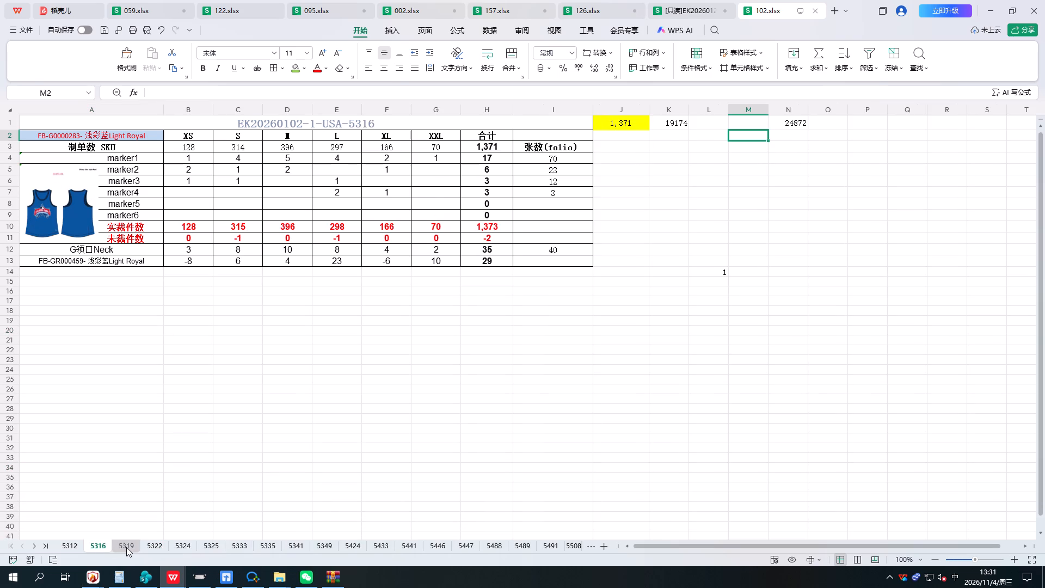
left_click(126, 547)
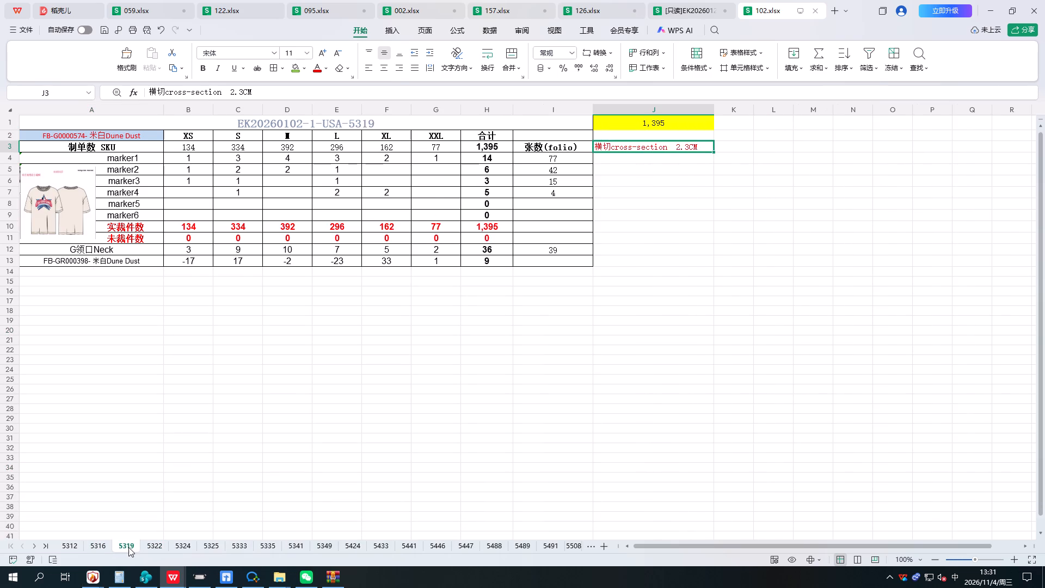
left_click(153, 547)
left_click(239, 356)
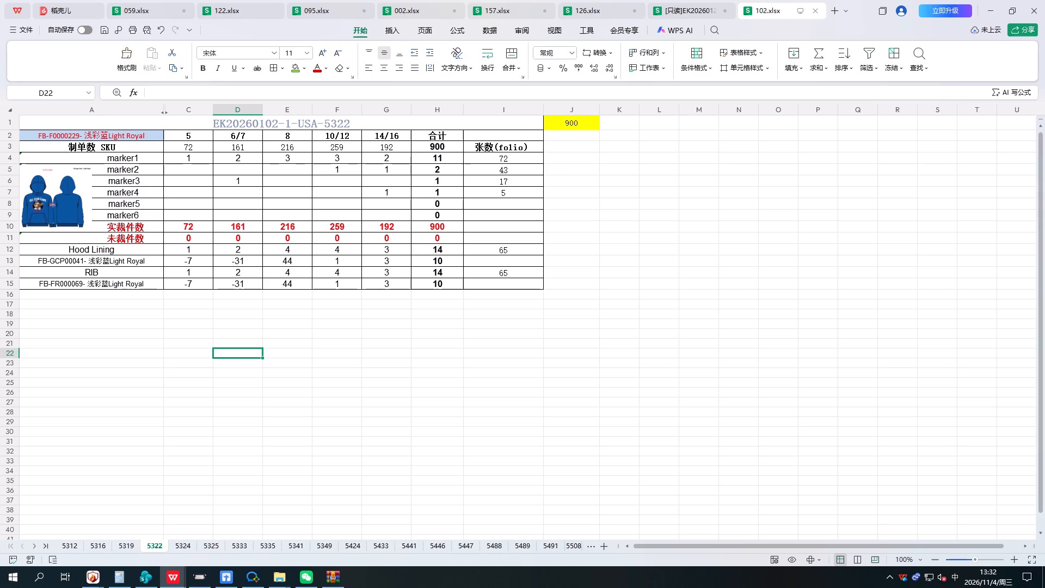
left_click(293, 552)
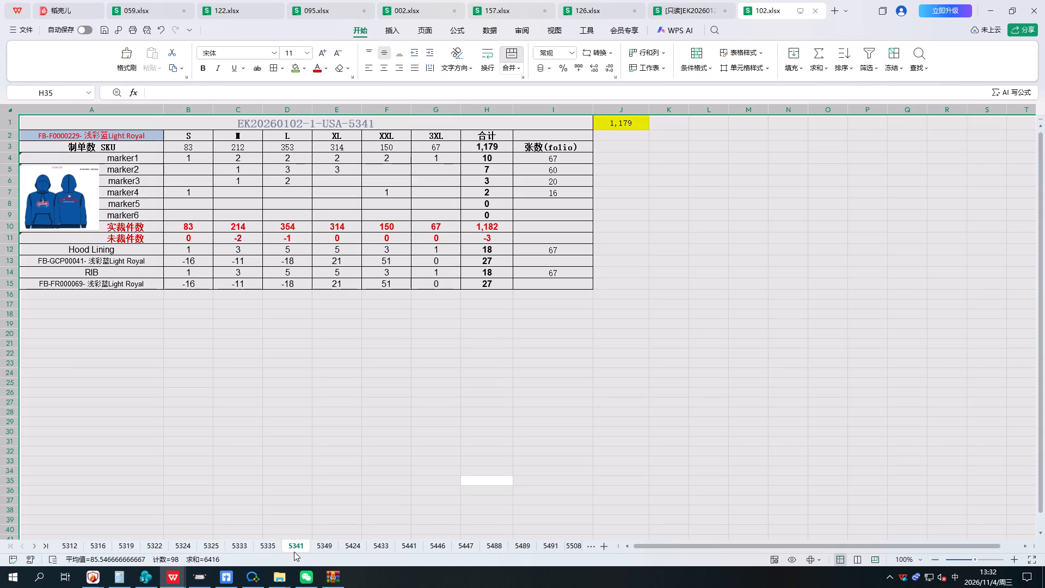
left_click(159, 384)
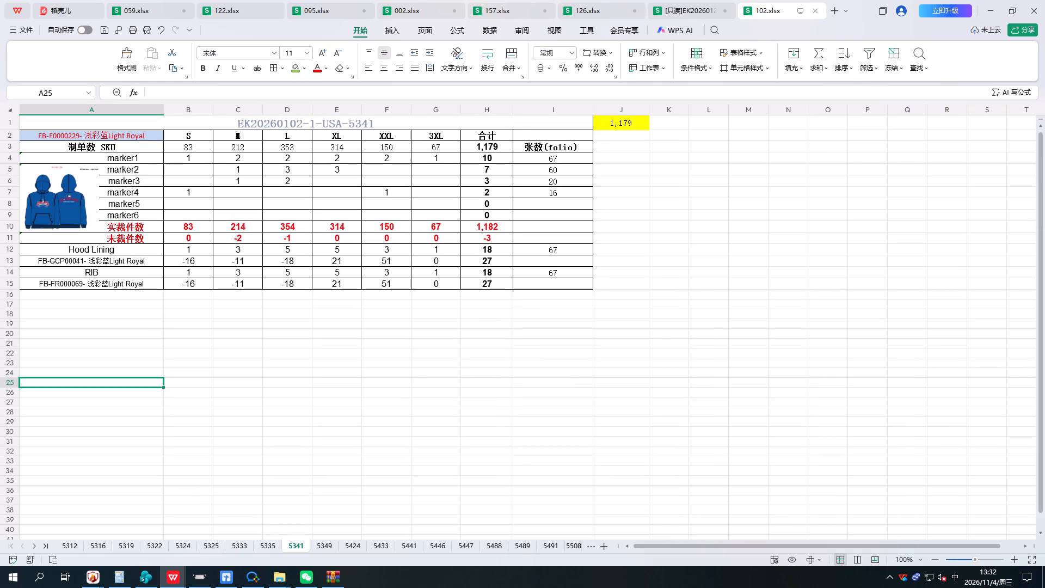
left_click(193, 546)
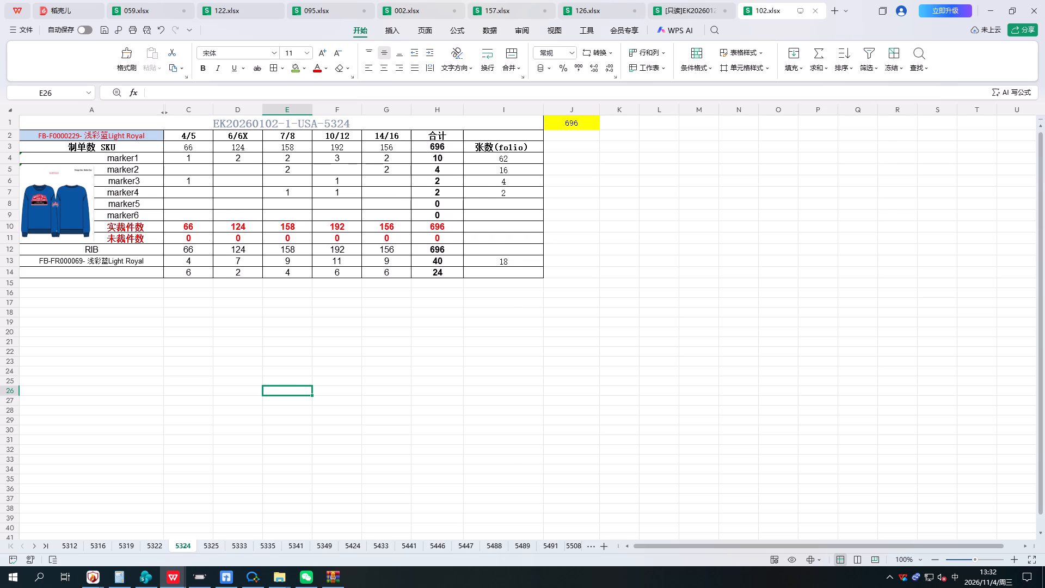
left_click(269, 545)
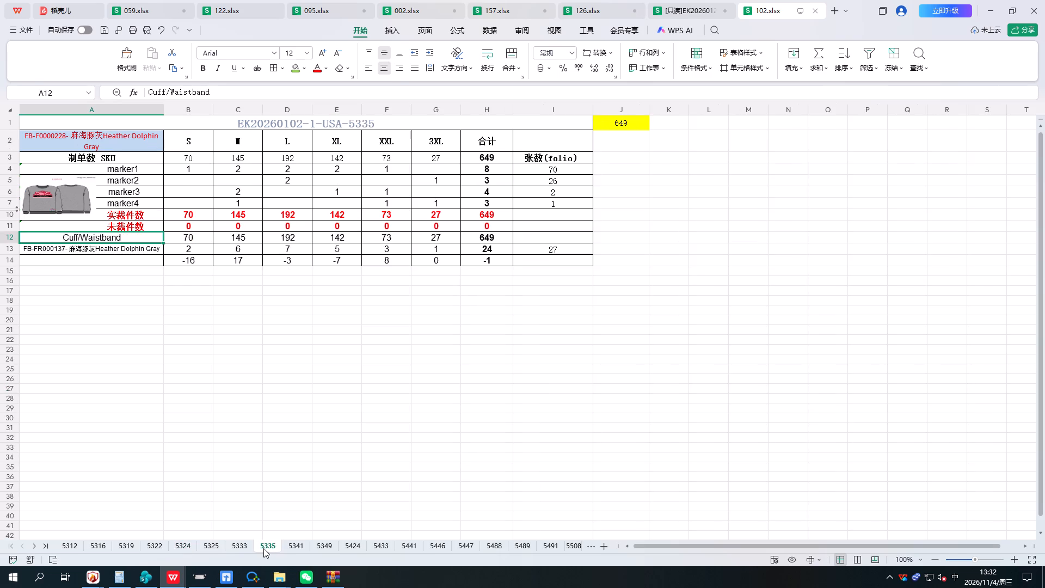
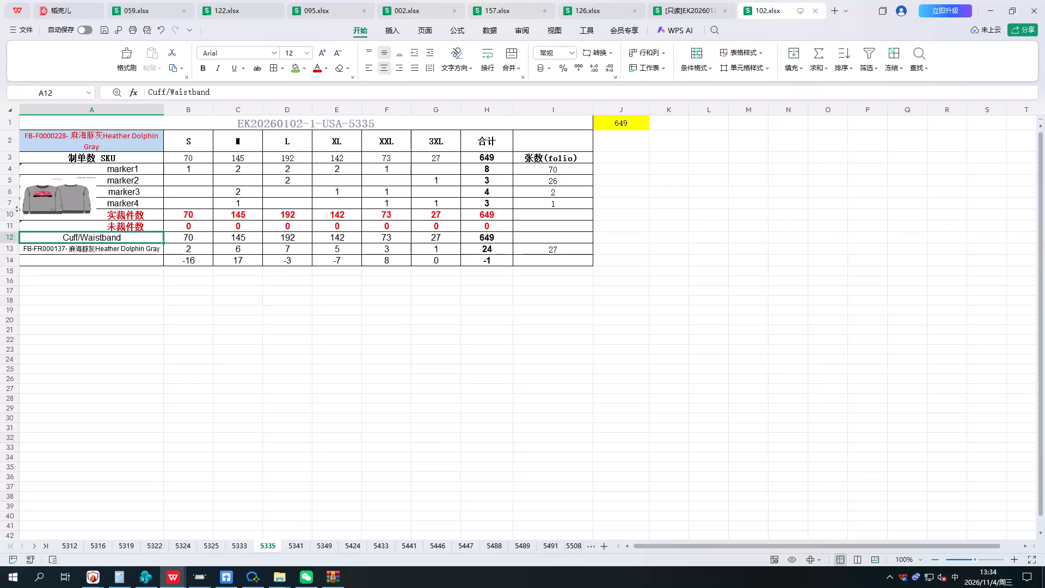
Switch to 光大集成平台 in 企业微信 and replace the search term in the 选择物料 dialog with 筒料.
left_click(229, 577)
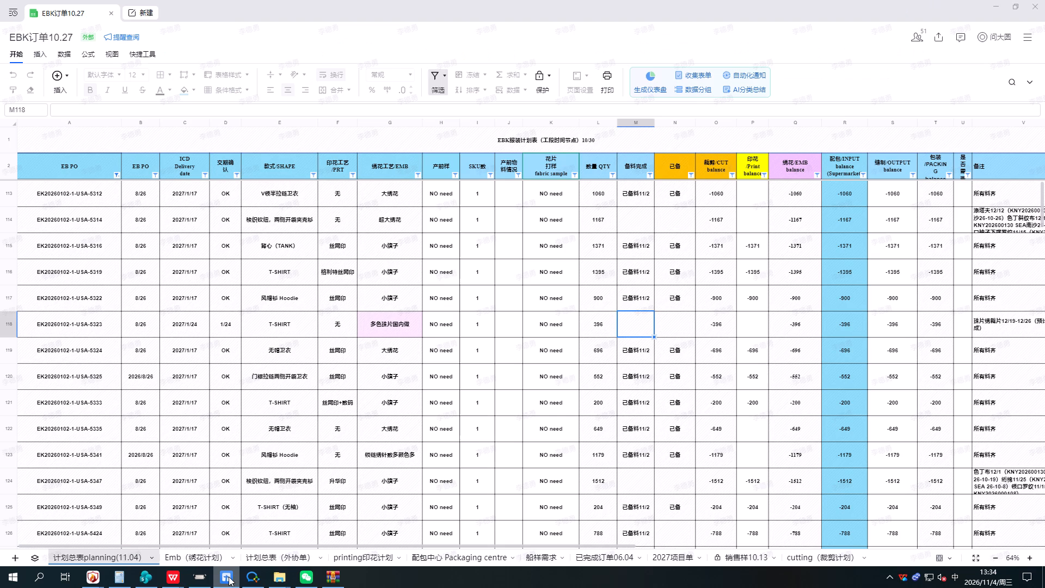
left_click(254, 578)
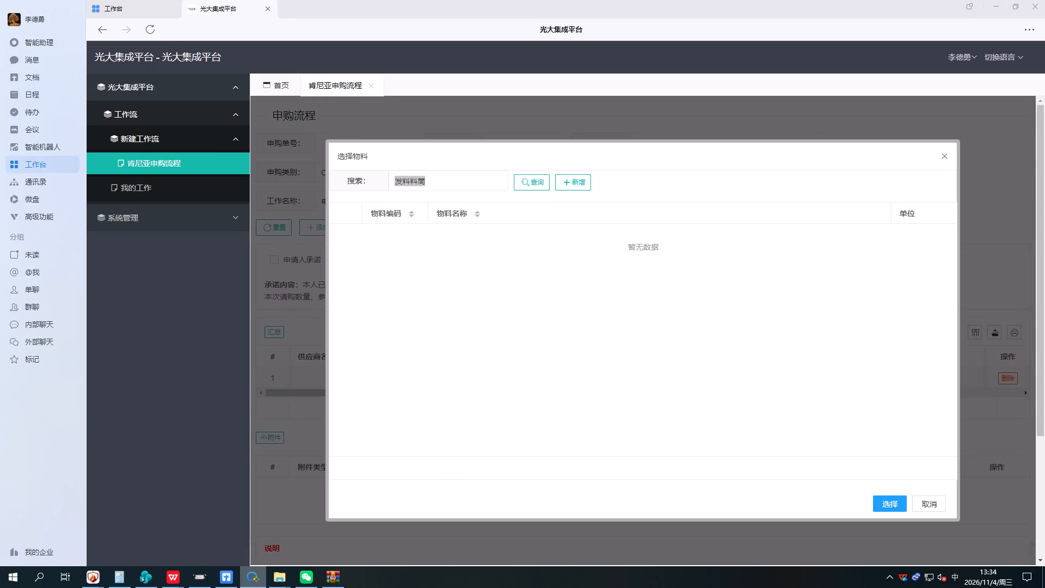
left_click_drag(428, 183, 400, 183)
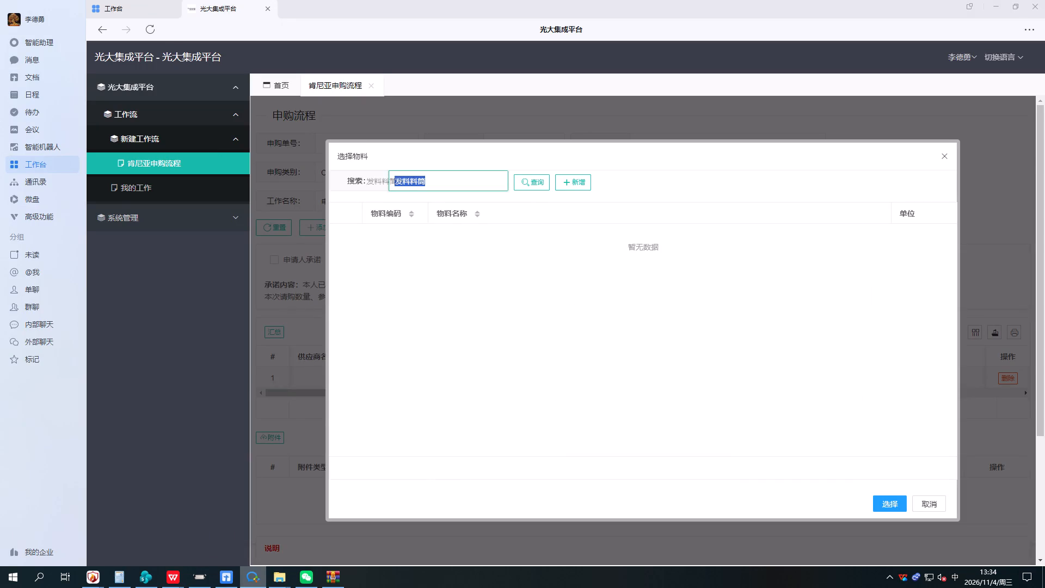
left_click_drag(400, 183, 436, 179)
left_click(446, 182)
key("BackSpace")
key("BackSpace")
key("BackSpace")
key("BackSpace")
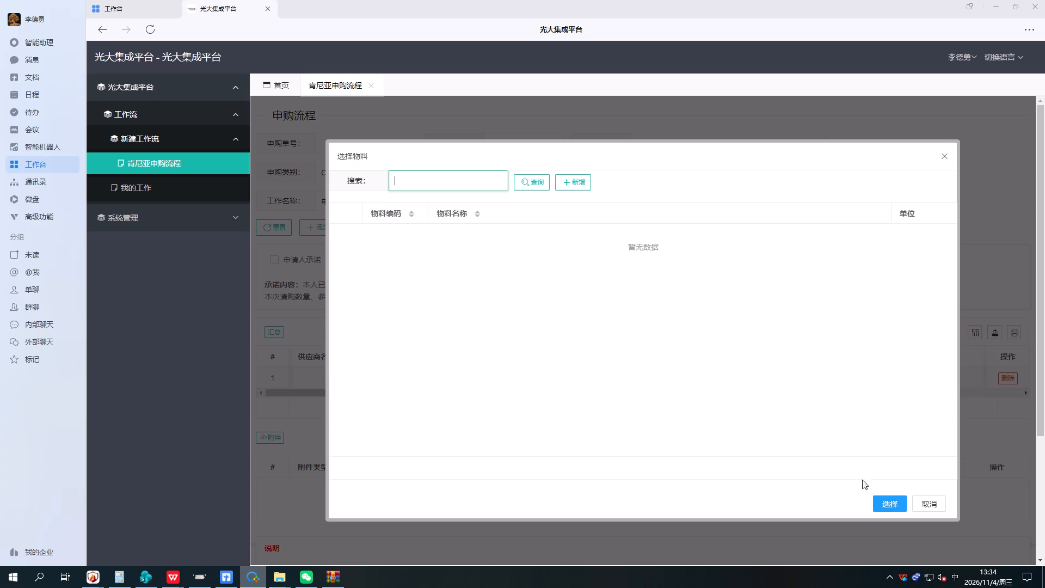
type("to")
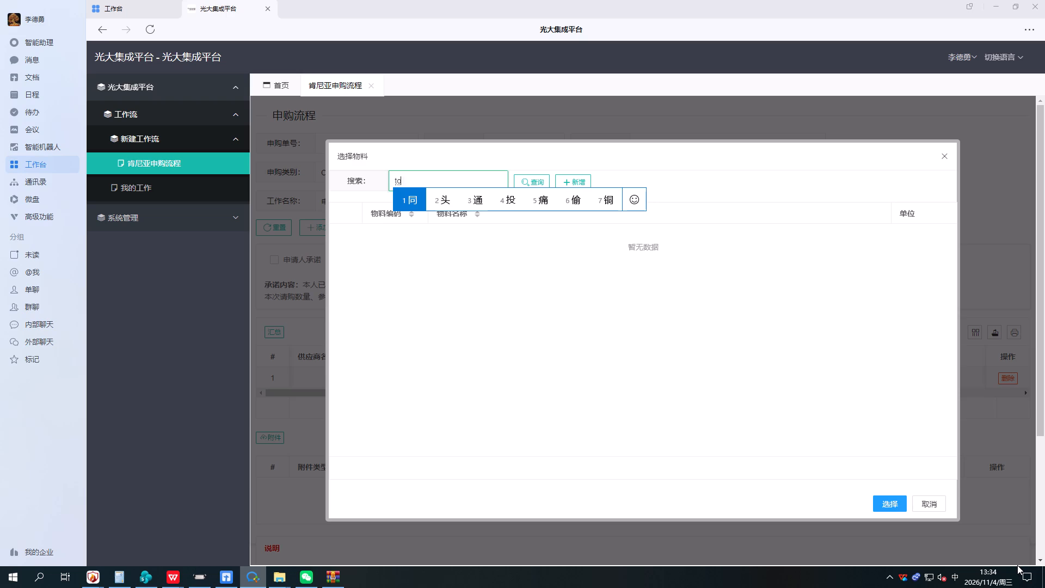
type("ng")
type("liai")
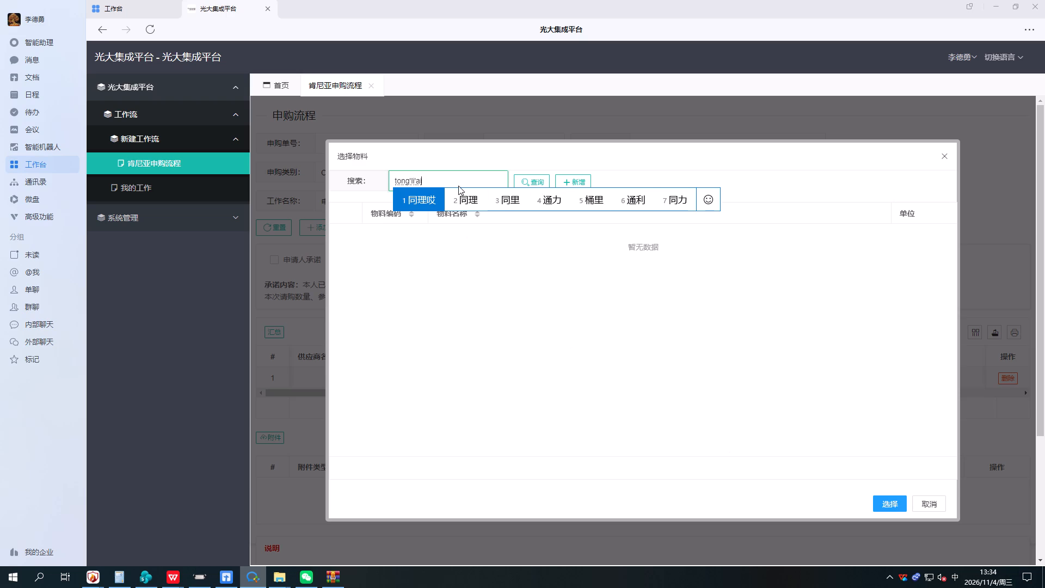
key("BackSpace")
key("BackSpace")
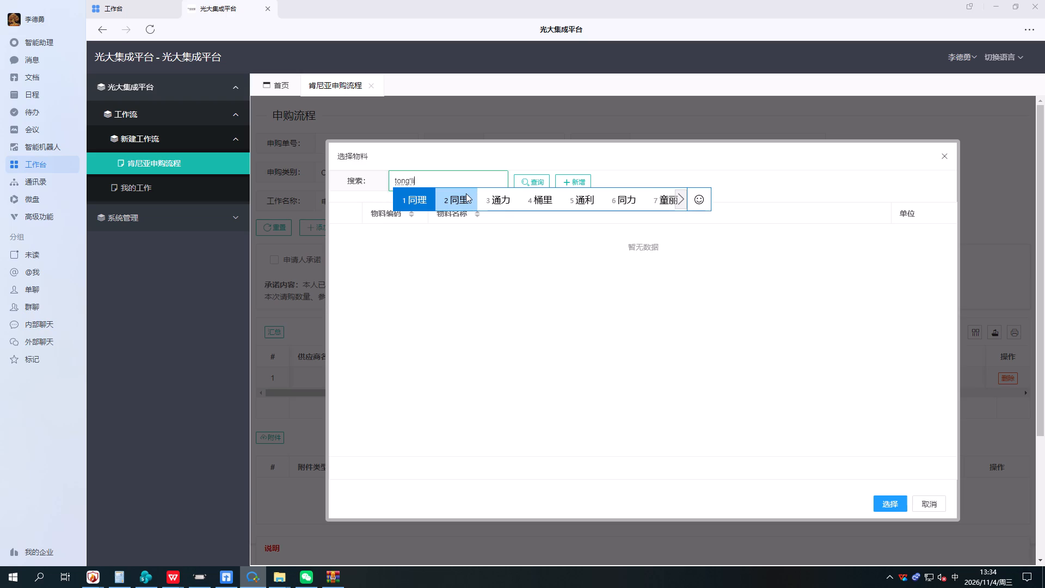
key("a")
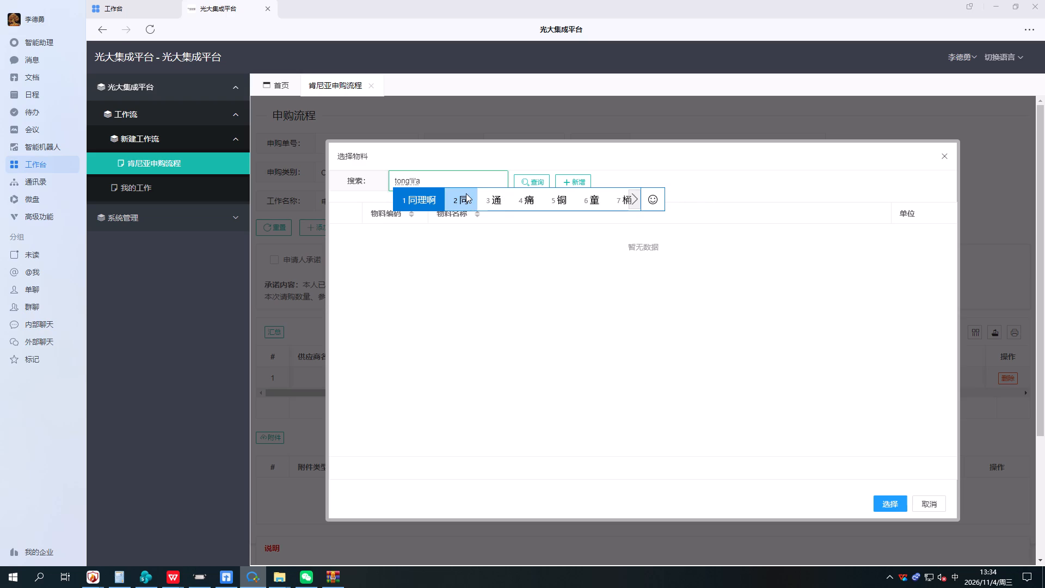
key("equal")
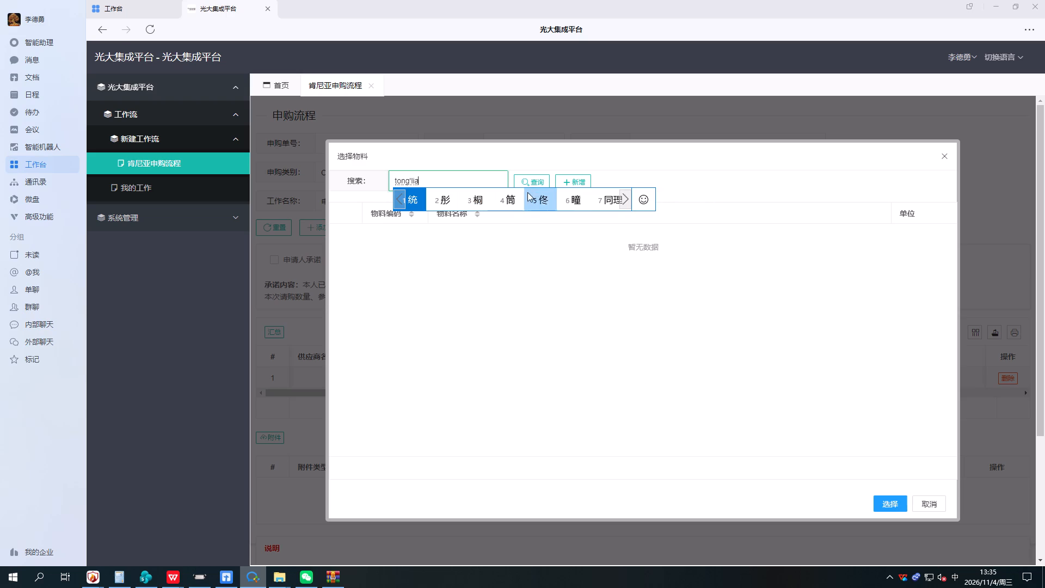
left_click(513, 198)
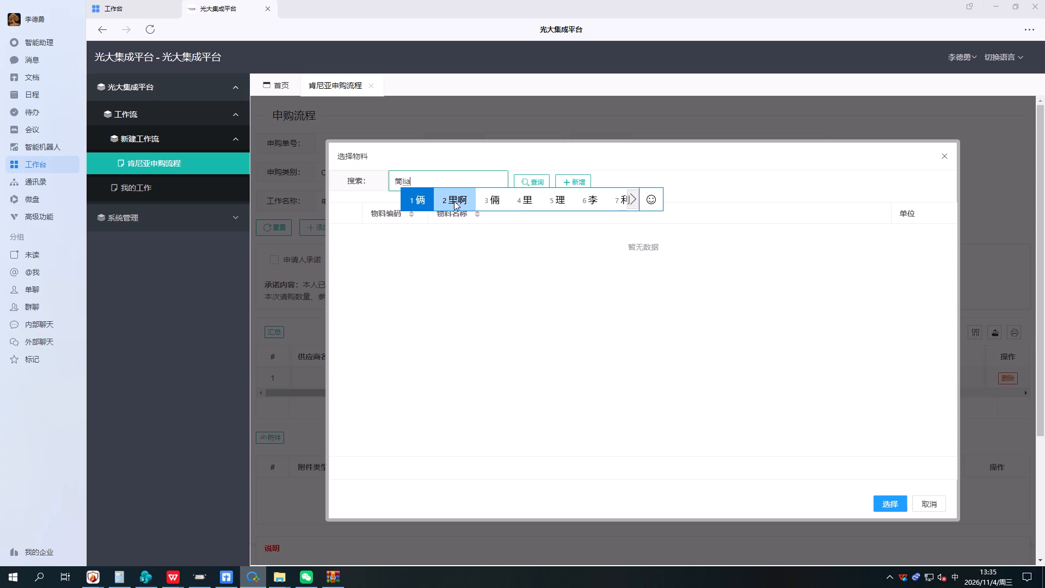
key("o")
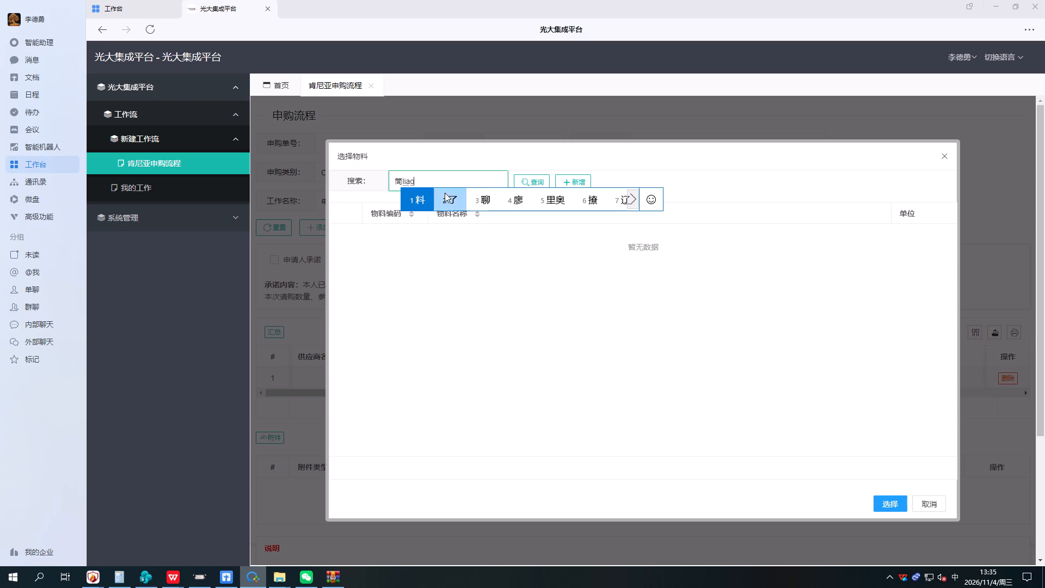
key("space")
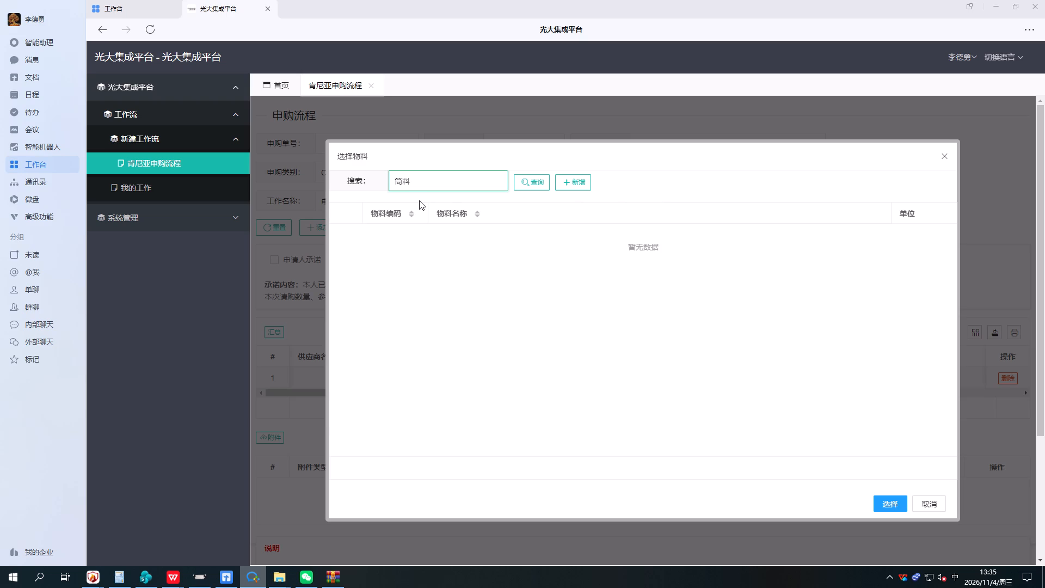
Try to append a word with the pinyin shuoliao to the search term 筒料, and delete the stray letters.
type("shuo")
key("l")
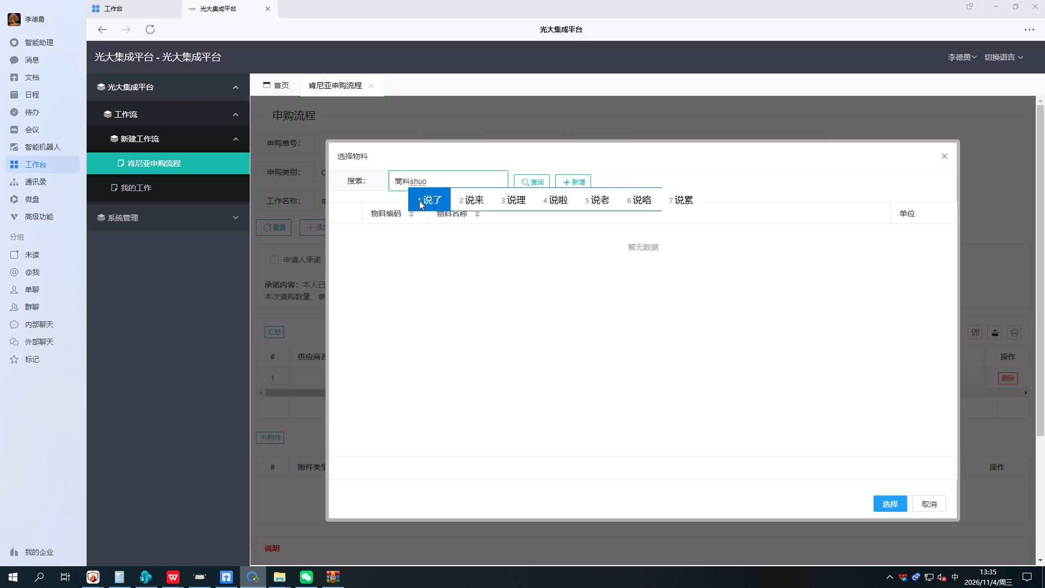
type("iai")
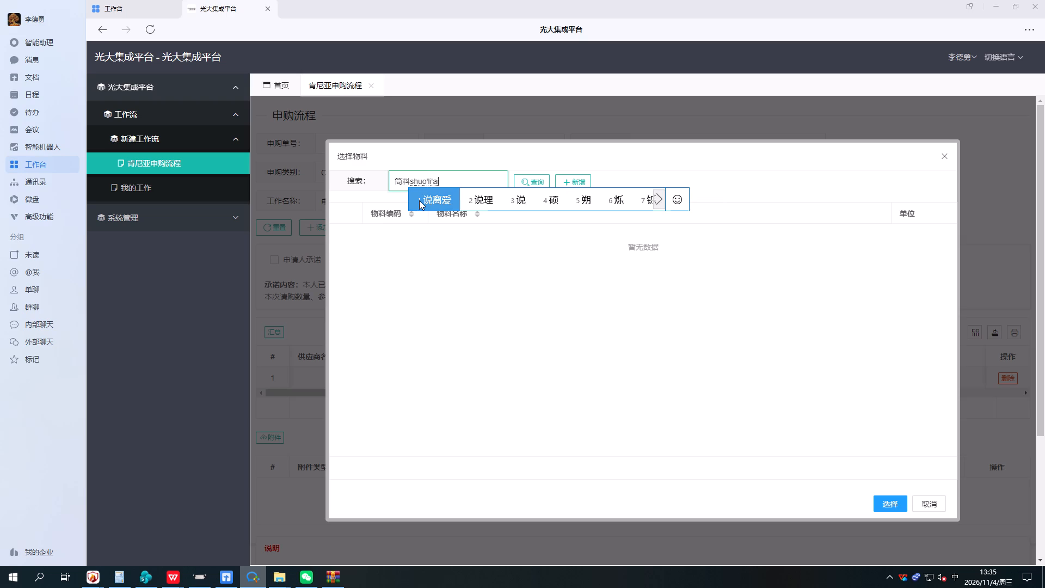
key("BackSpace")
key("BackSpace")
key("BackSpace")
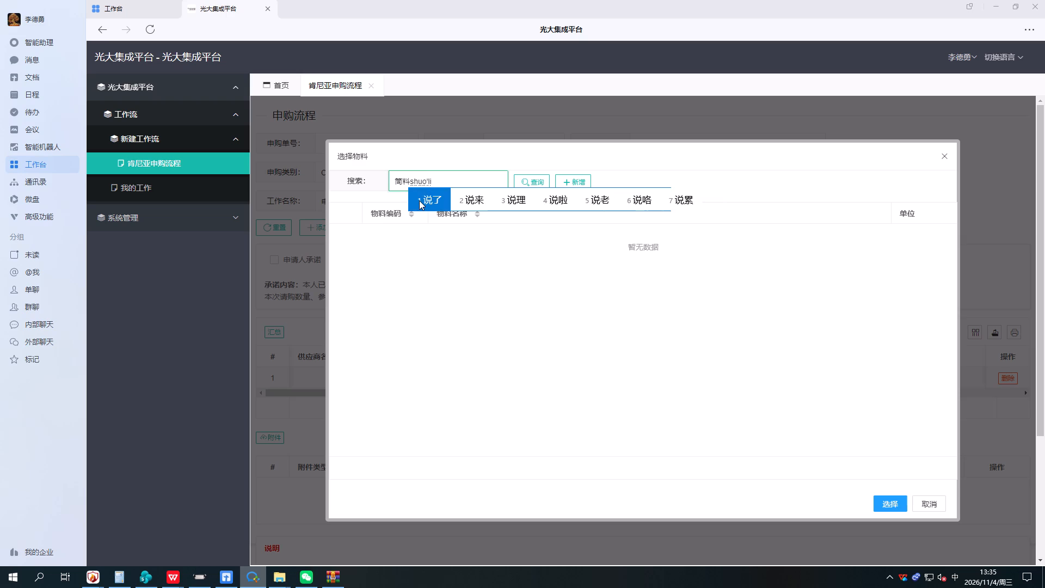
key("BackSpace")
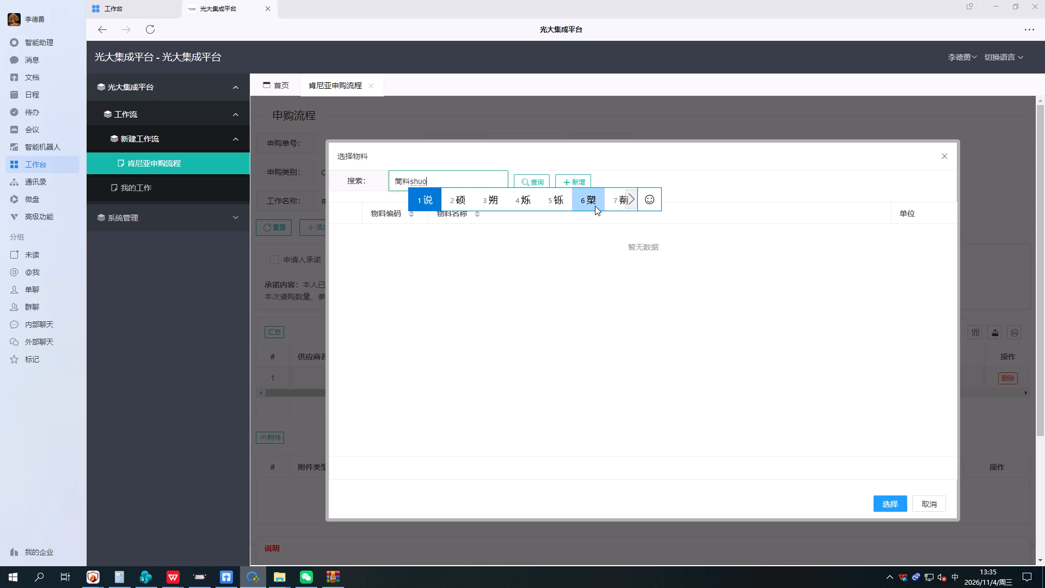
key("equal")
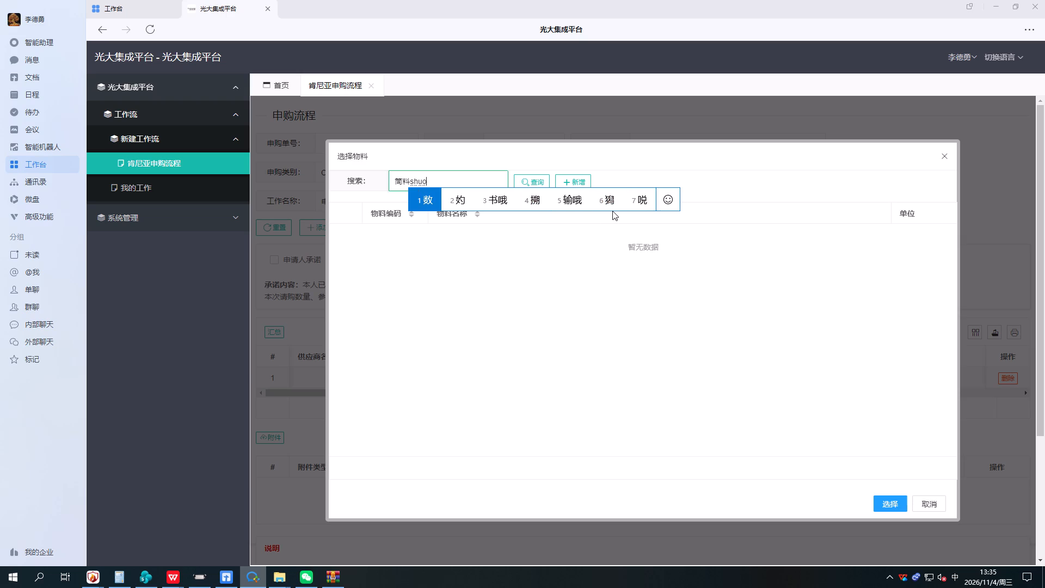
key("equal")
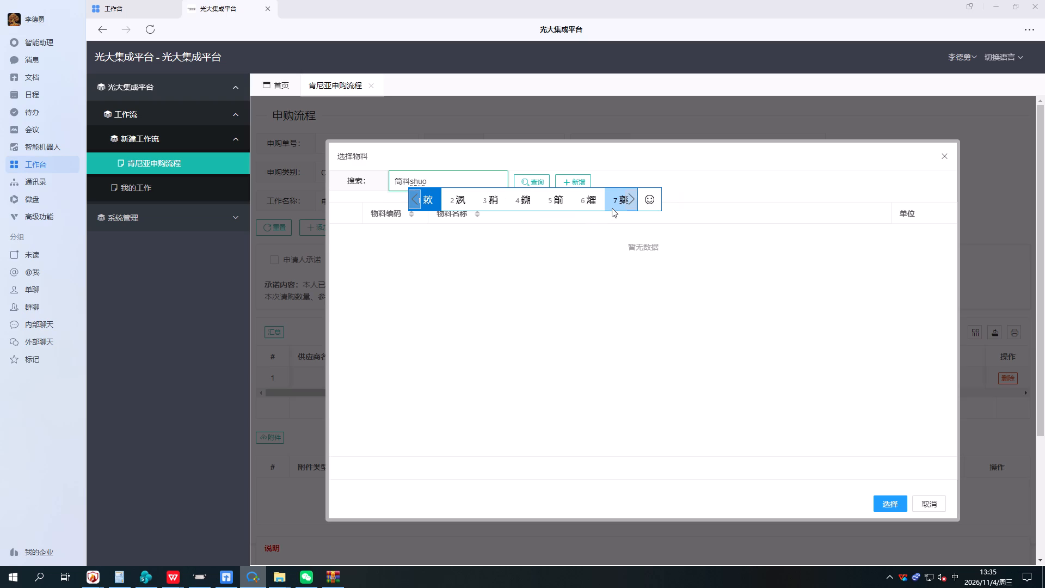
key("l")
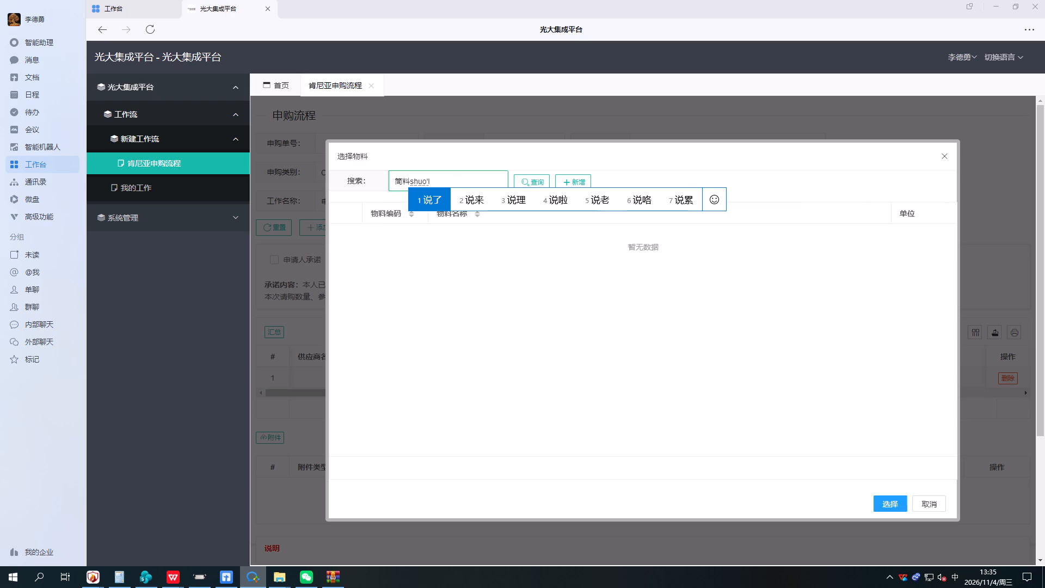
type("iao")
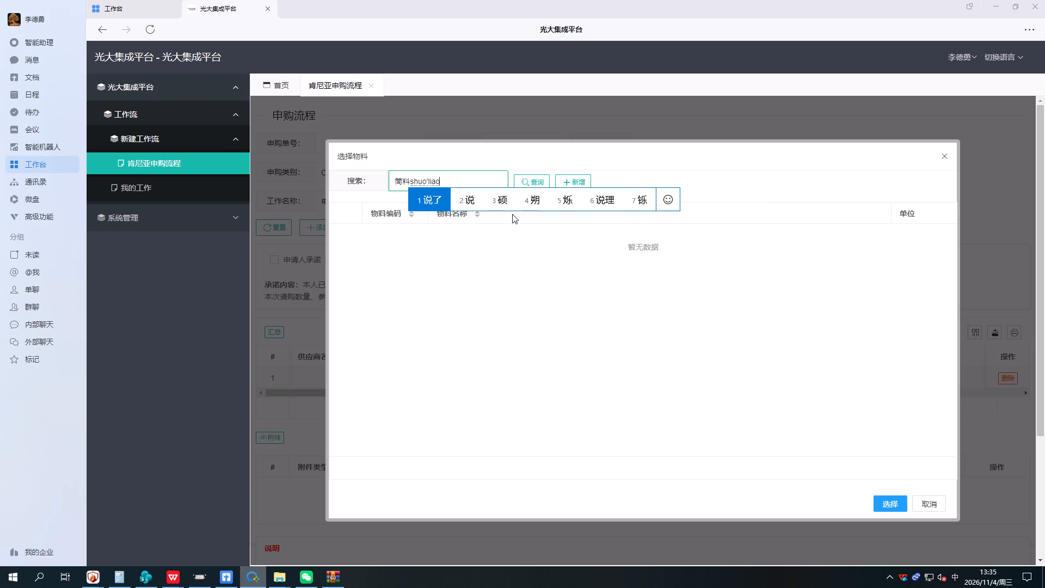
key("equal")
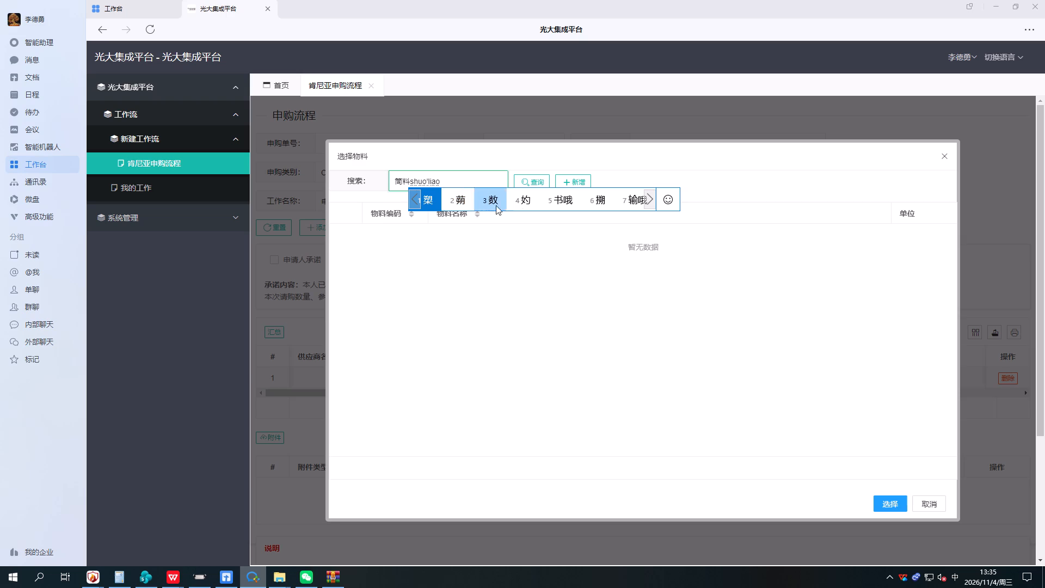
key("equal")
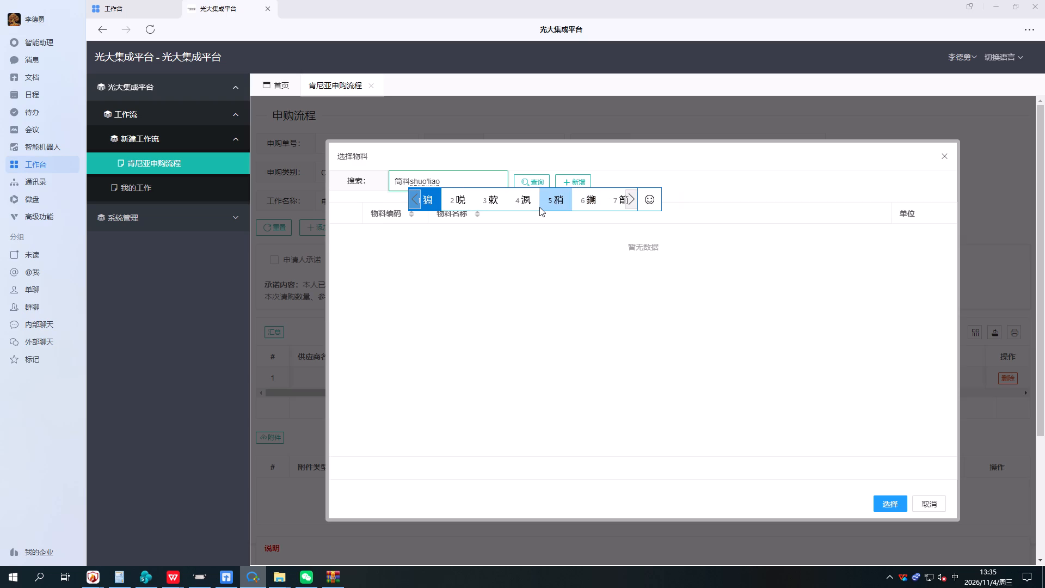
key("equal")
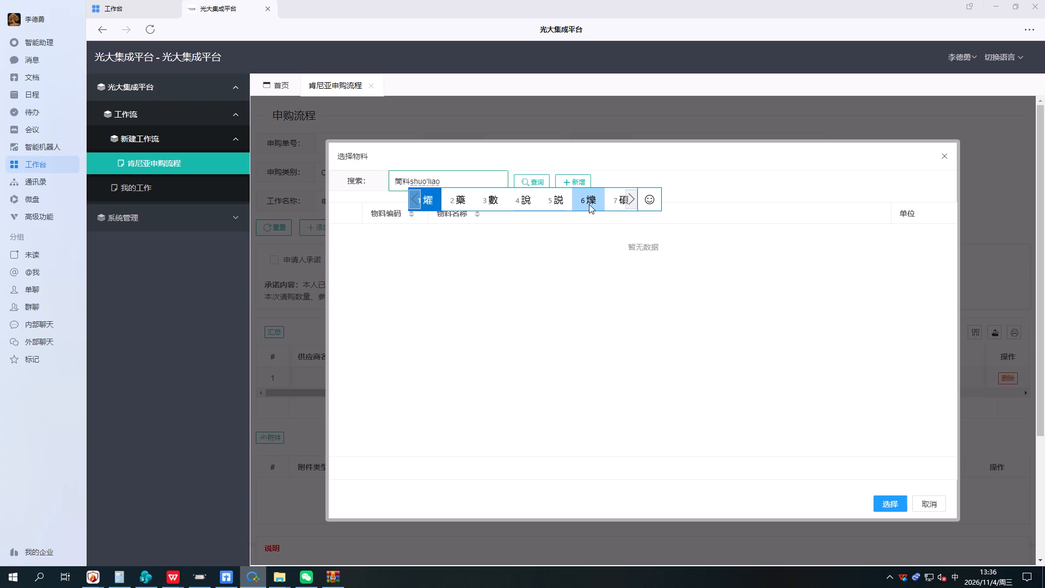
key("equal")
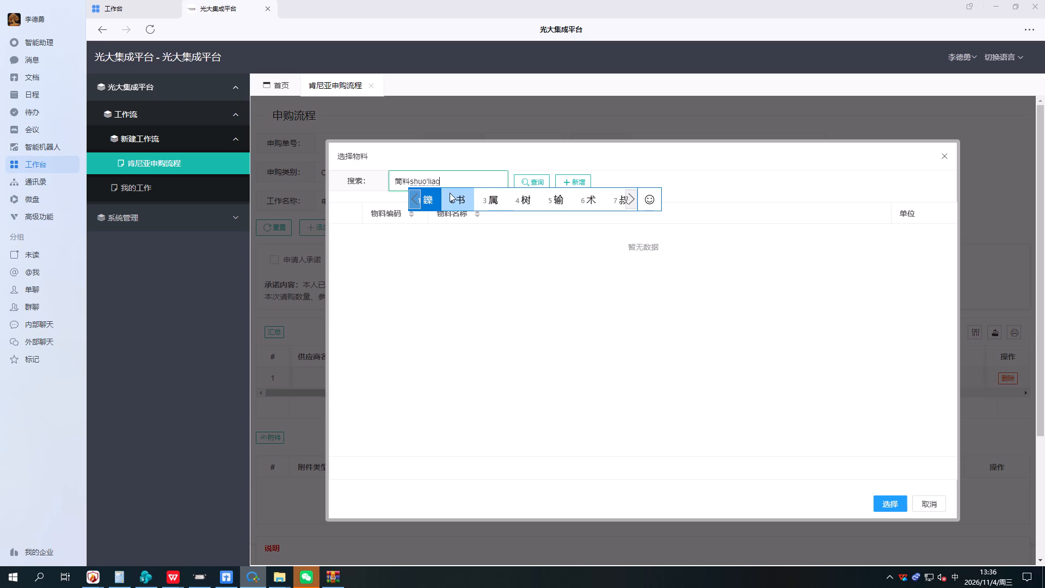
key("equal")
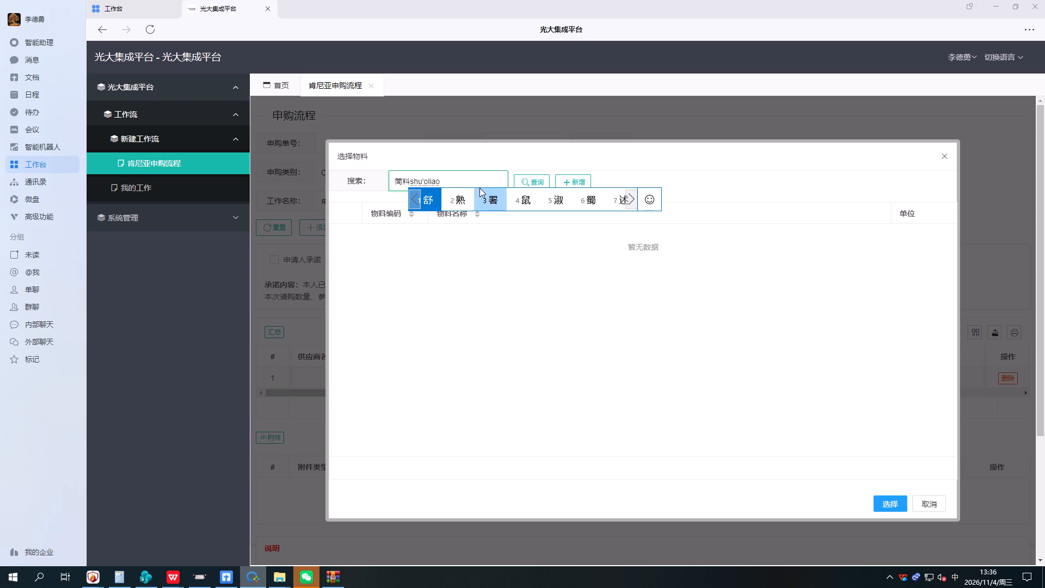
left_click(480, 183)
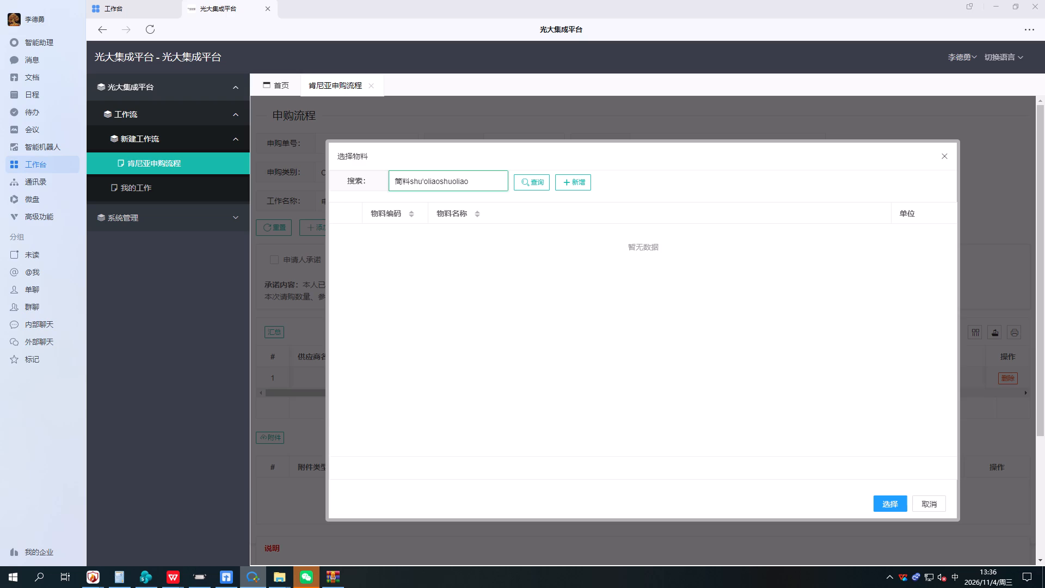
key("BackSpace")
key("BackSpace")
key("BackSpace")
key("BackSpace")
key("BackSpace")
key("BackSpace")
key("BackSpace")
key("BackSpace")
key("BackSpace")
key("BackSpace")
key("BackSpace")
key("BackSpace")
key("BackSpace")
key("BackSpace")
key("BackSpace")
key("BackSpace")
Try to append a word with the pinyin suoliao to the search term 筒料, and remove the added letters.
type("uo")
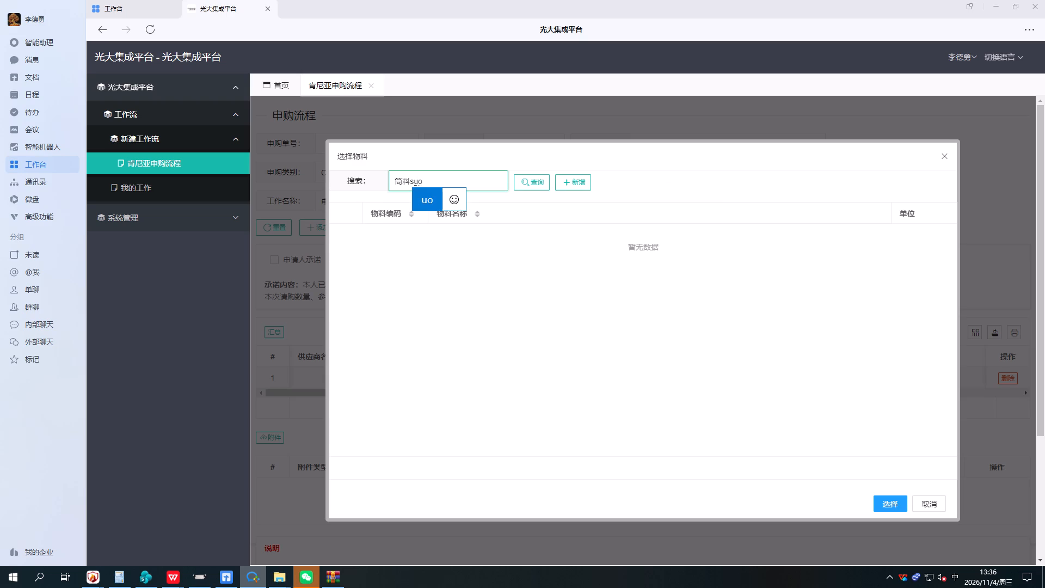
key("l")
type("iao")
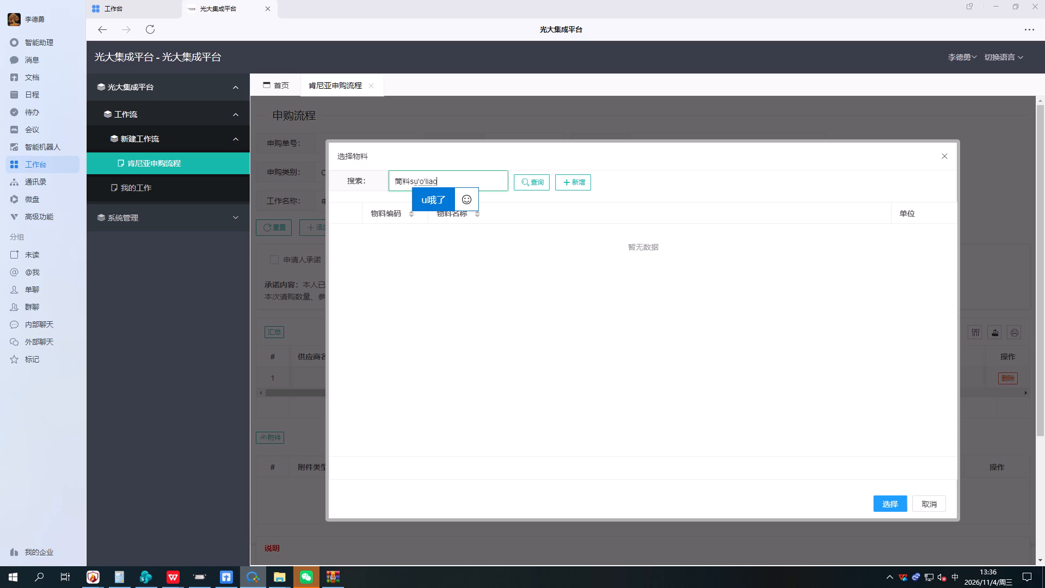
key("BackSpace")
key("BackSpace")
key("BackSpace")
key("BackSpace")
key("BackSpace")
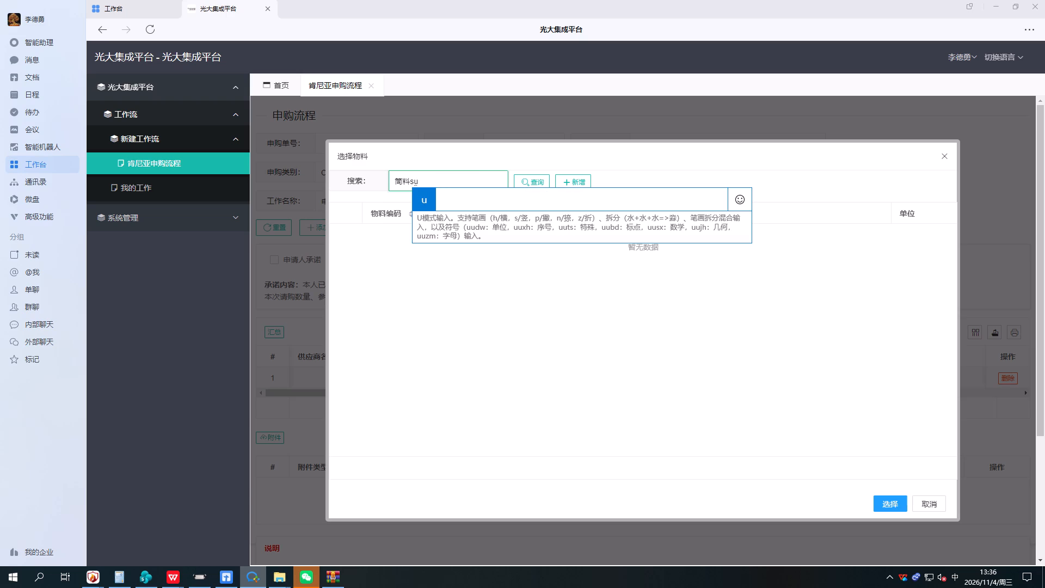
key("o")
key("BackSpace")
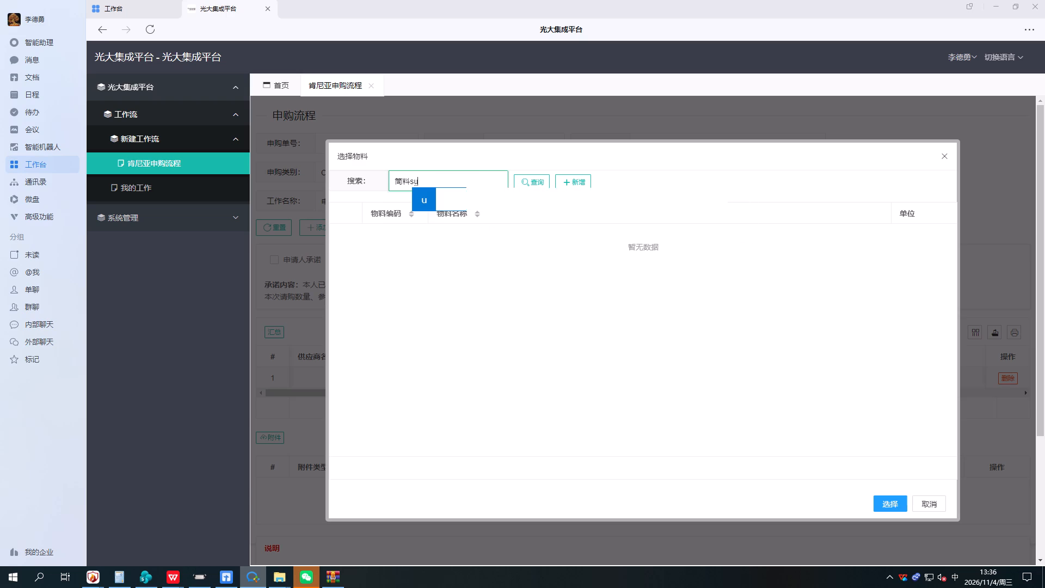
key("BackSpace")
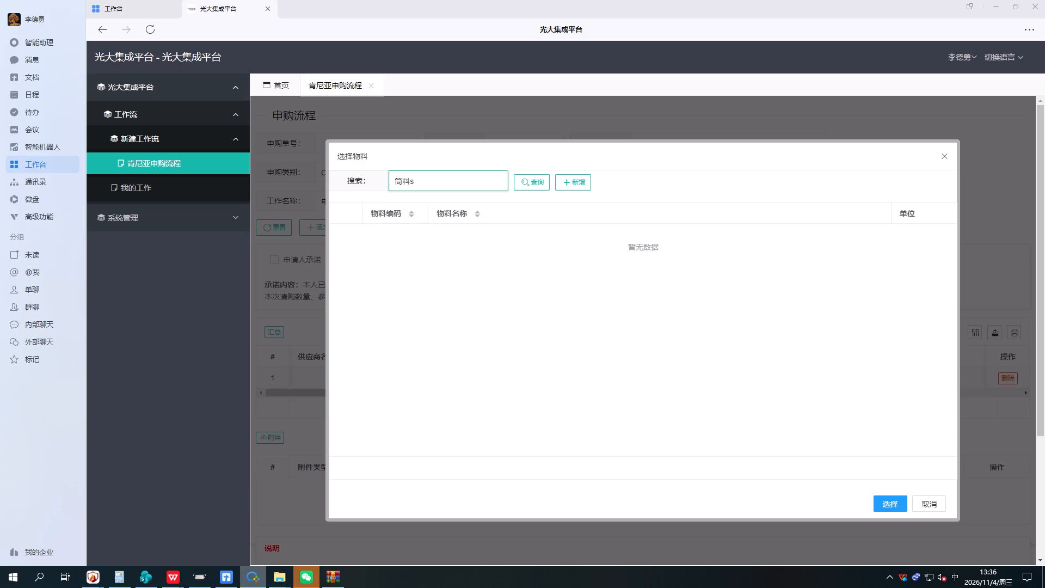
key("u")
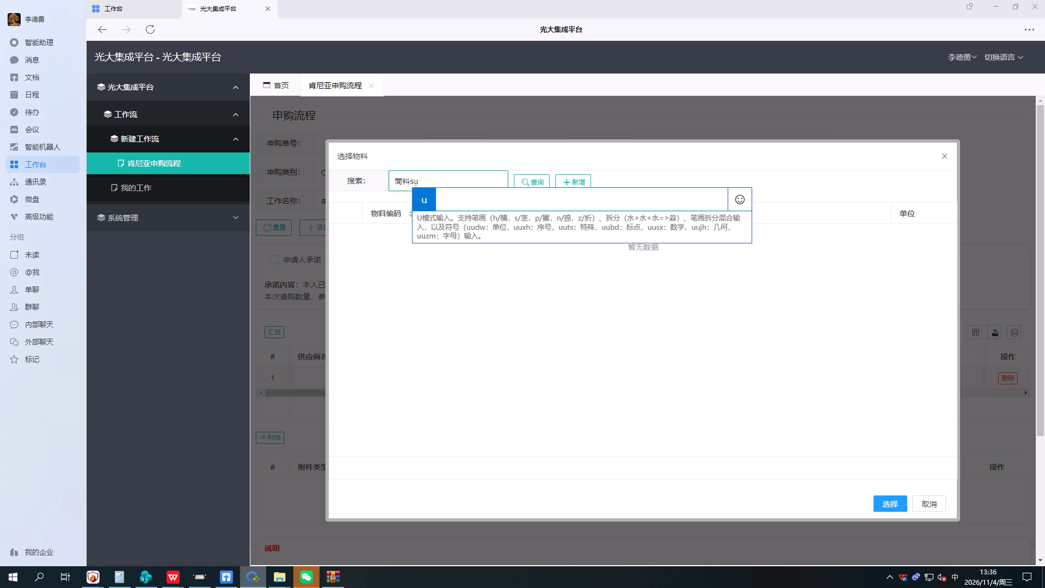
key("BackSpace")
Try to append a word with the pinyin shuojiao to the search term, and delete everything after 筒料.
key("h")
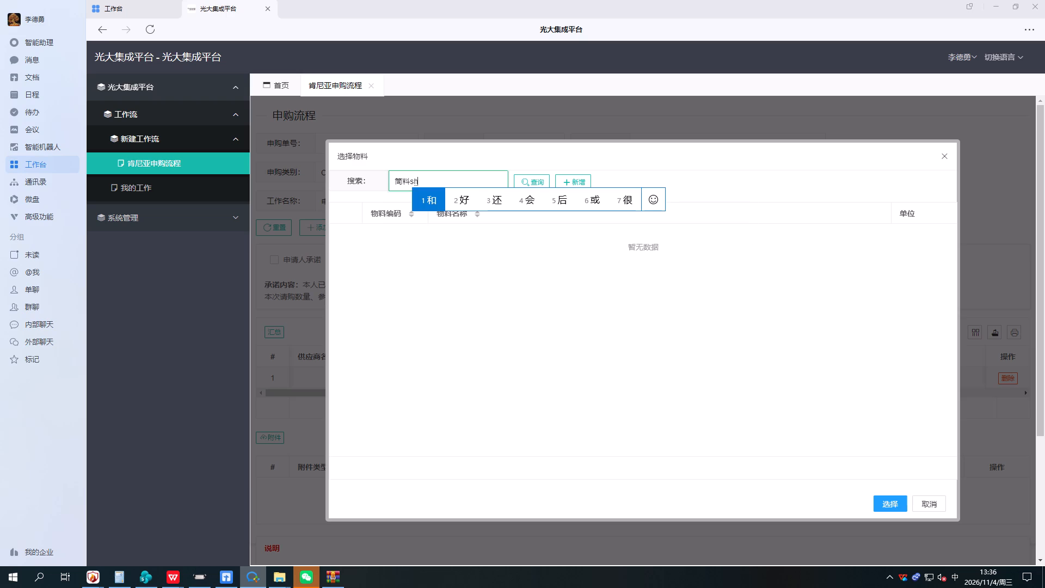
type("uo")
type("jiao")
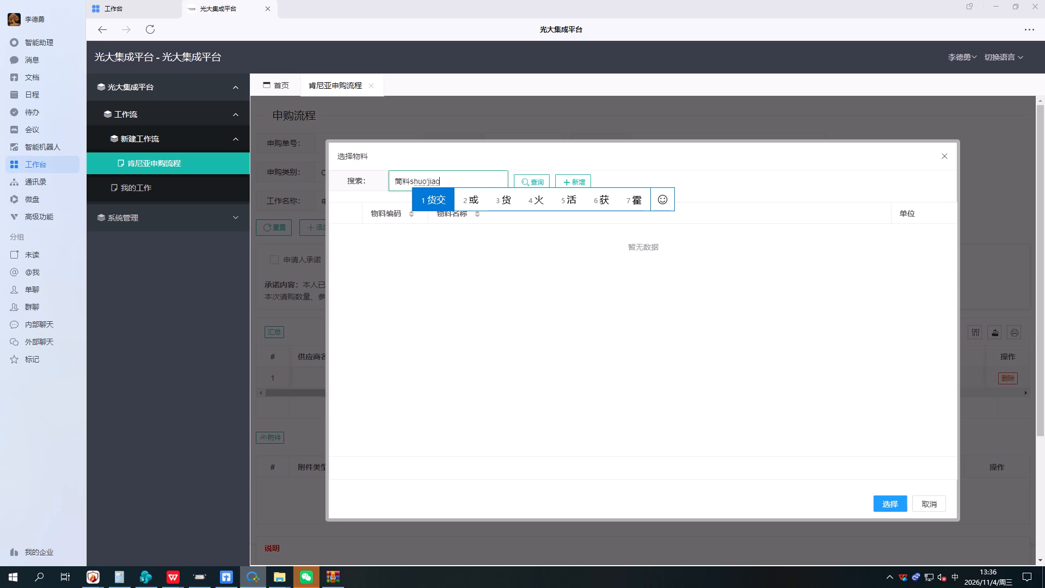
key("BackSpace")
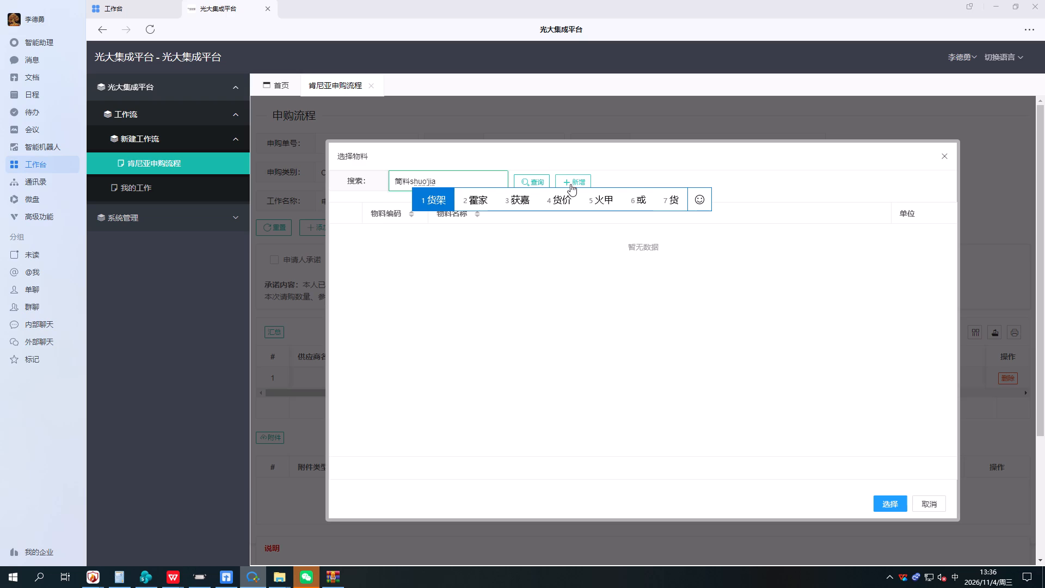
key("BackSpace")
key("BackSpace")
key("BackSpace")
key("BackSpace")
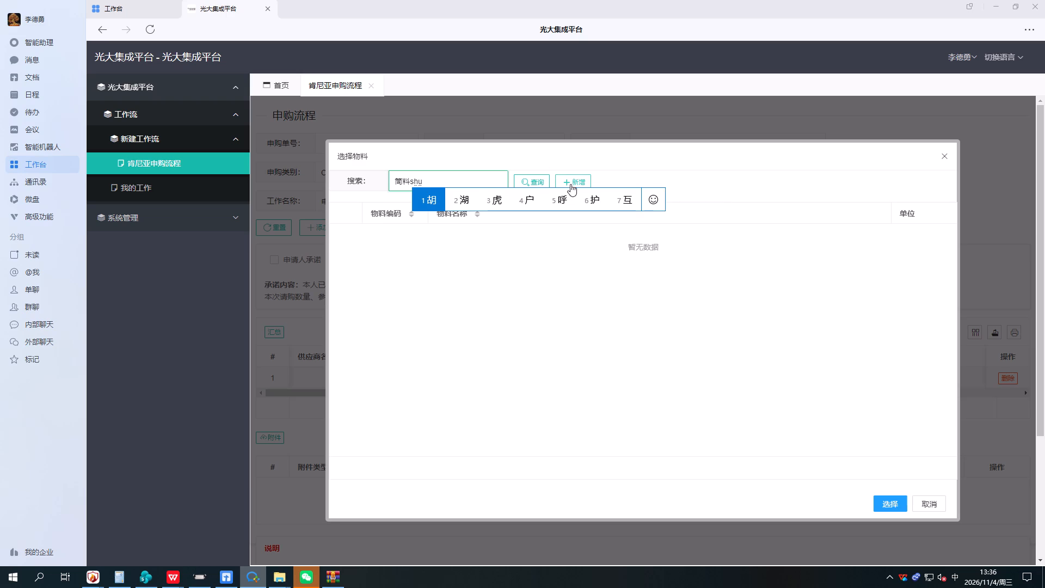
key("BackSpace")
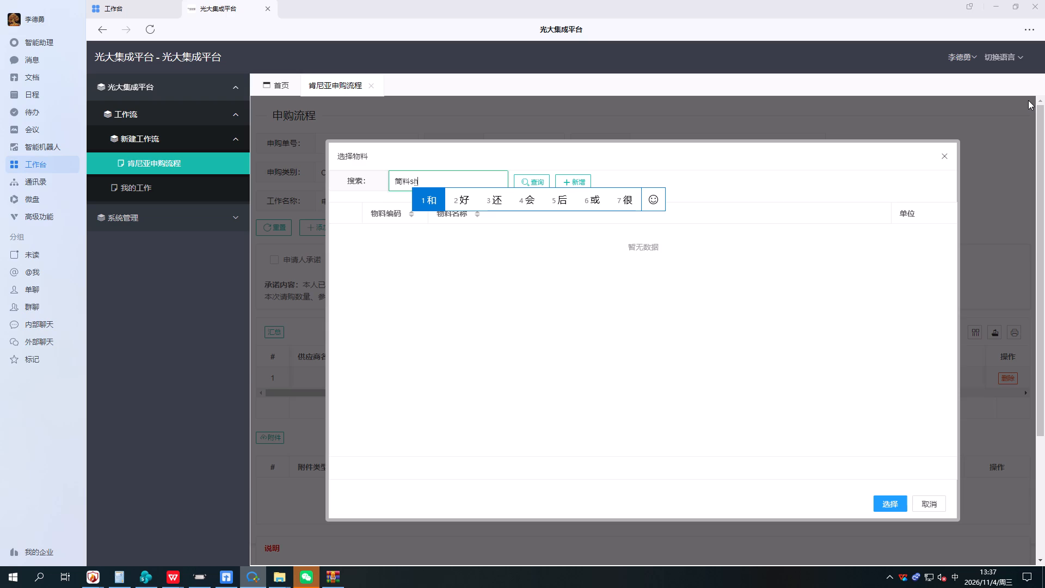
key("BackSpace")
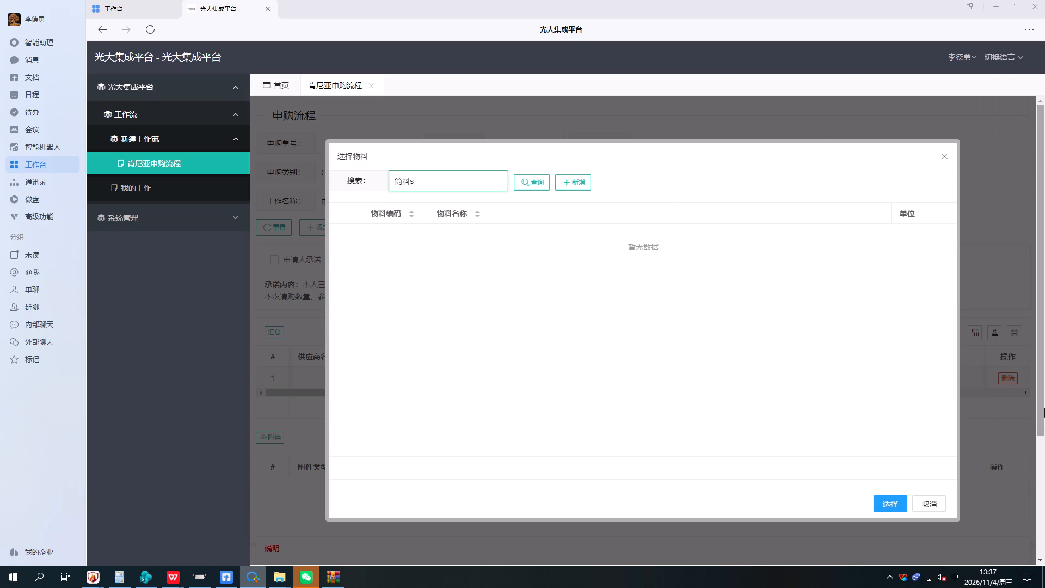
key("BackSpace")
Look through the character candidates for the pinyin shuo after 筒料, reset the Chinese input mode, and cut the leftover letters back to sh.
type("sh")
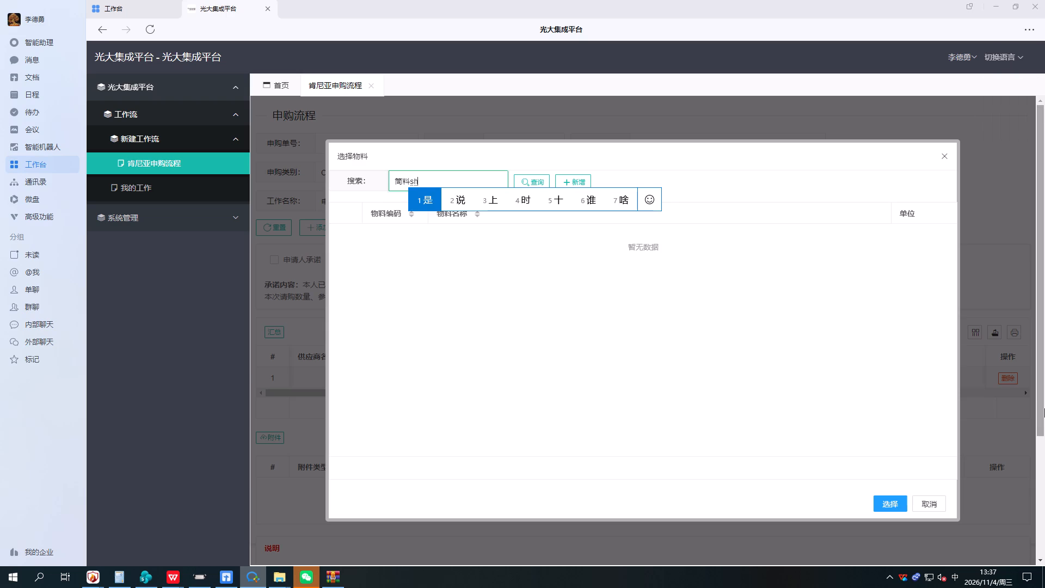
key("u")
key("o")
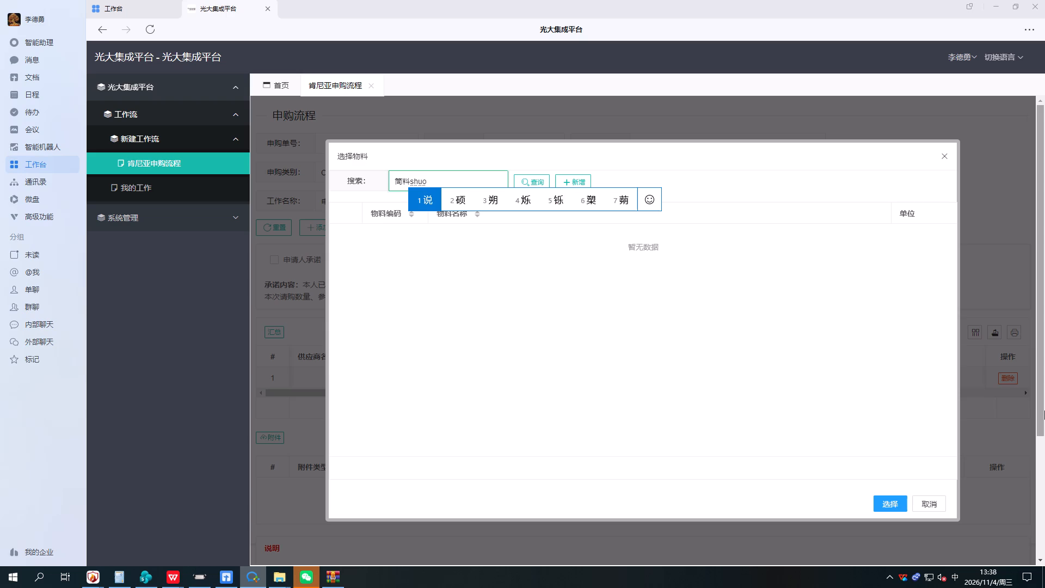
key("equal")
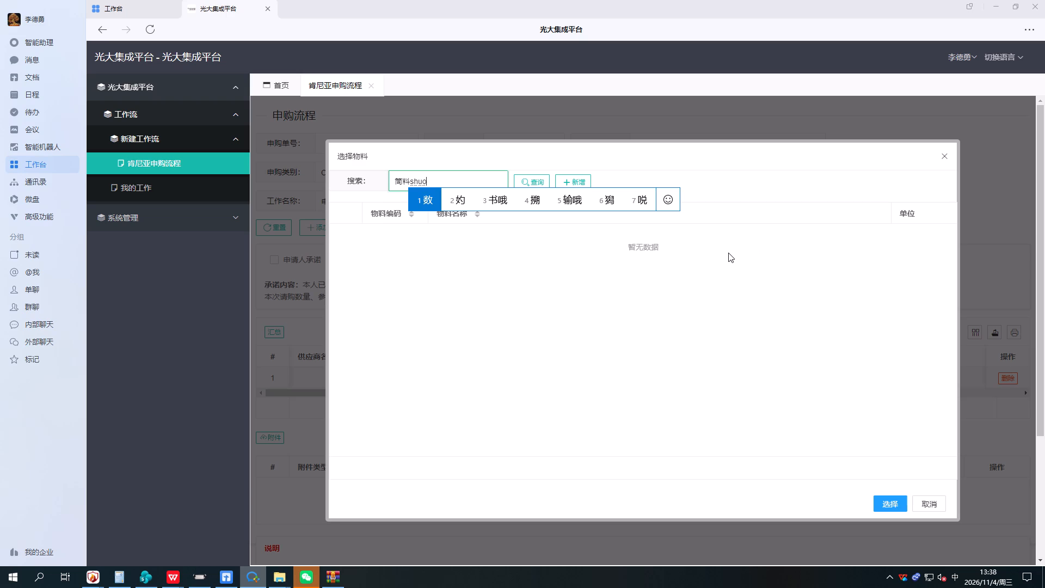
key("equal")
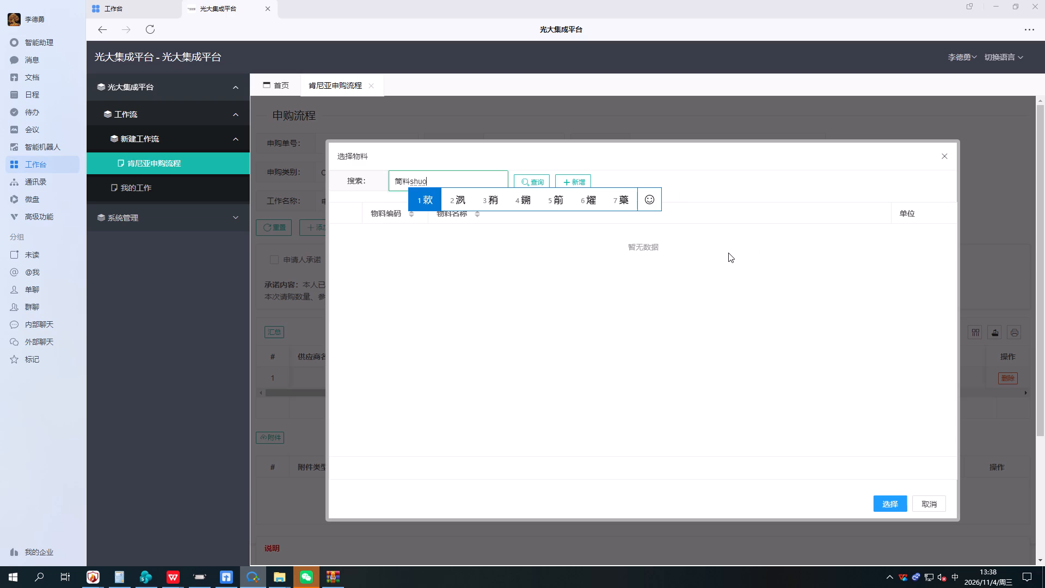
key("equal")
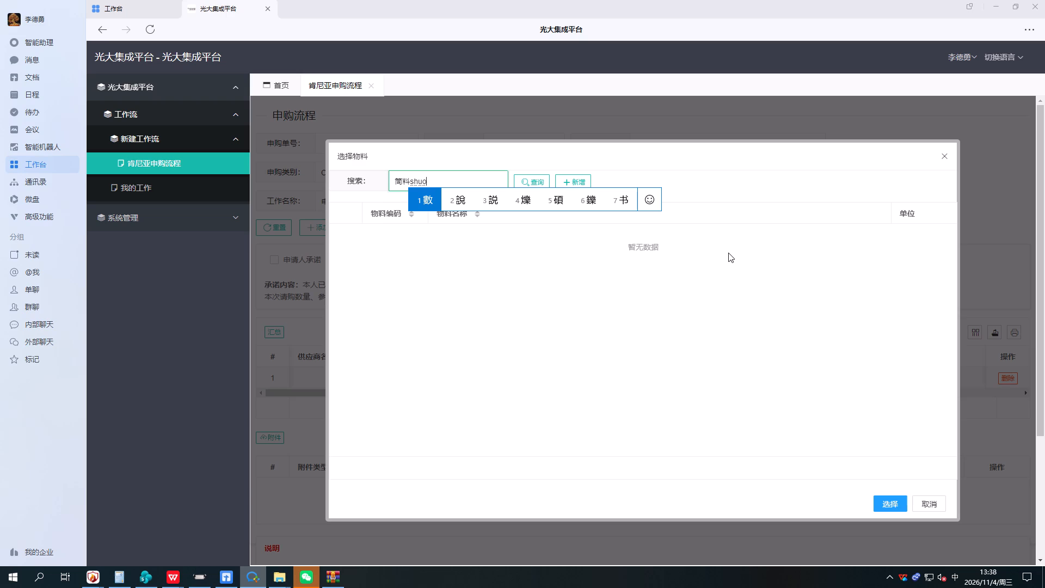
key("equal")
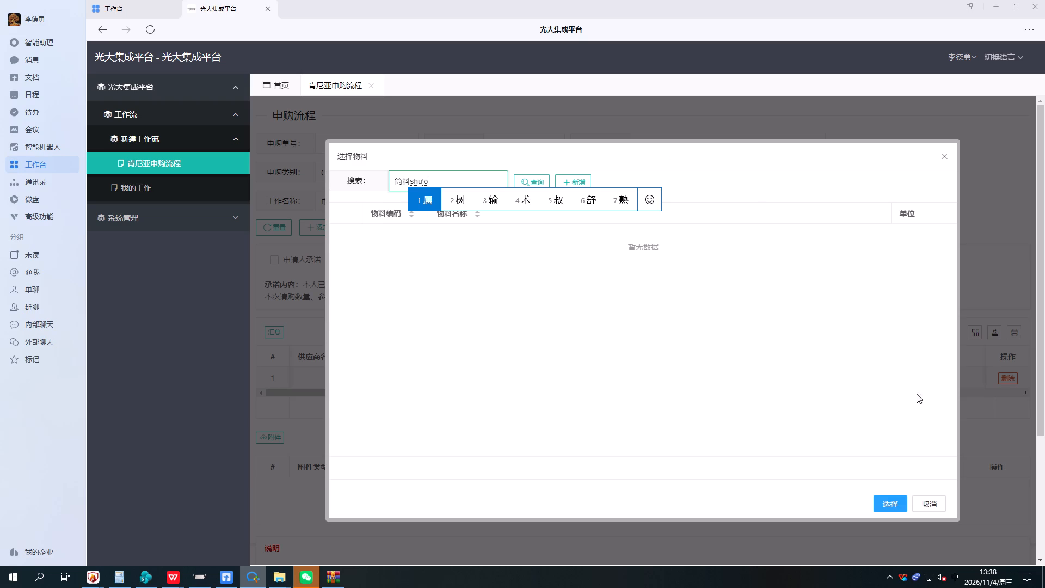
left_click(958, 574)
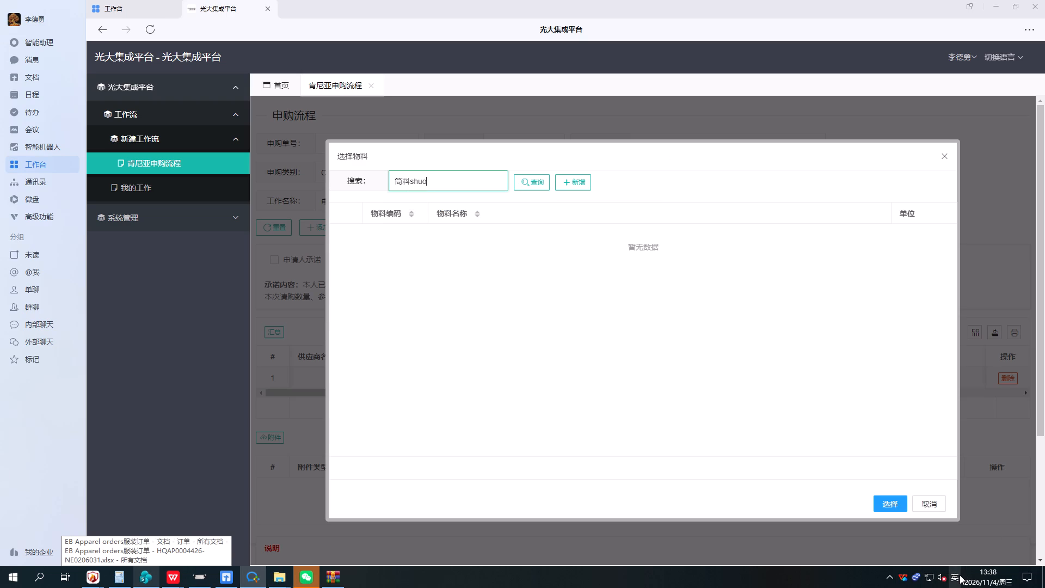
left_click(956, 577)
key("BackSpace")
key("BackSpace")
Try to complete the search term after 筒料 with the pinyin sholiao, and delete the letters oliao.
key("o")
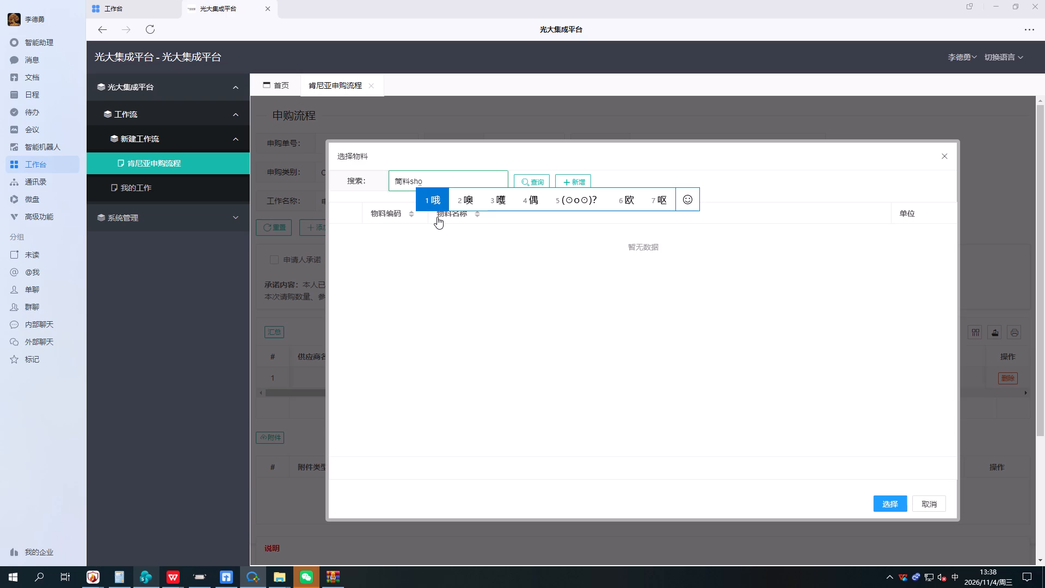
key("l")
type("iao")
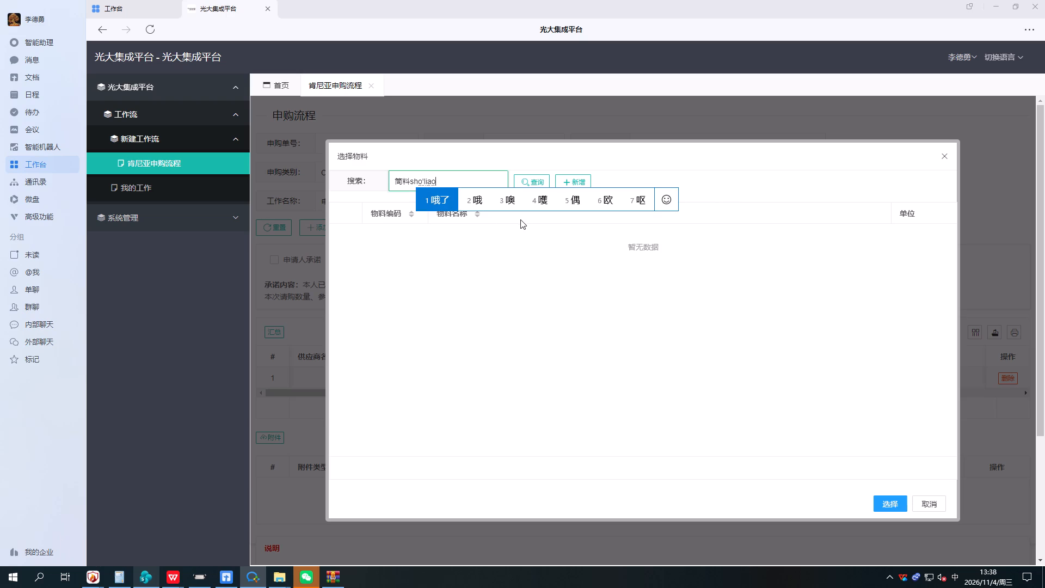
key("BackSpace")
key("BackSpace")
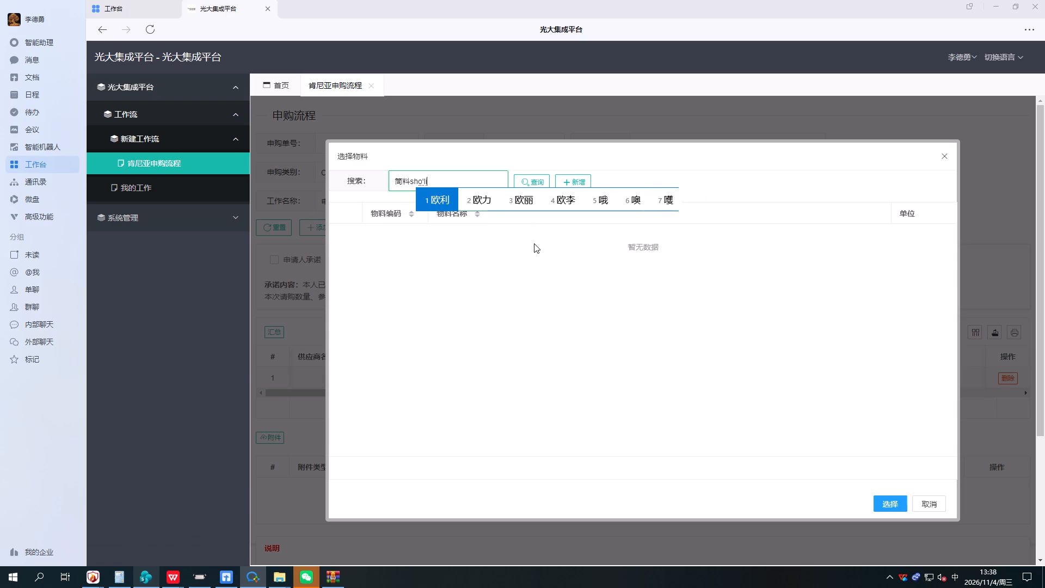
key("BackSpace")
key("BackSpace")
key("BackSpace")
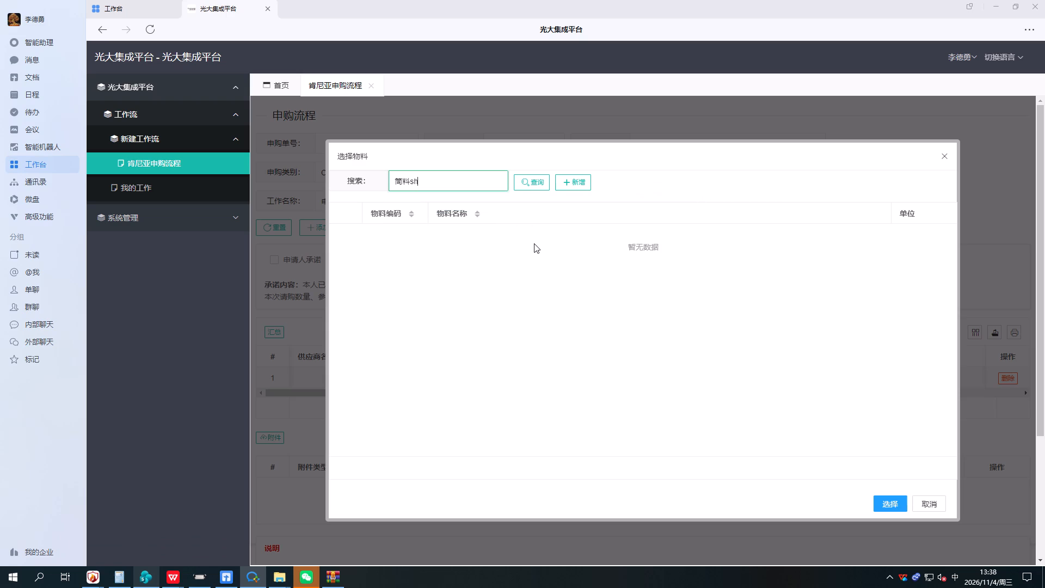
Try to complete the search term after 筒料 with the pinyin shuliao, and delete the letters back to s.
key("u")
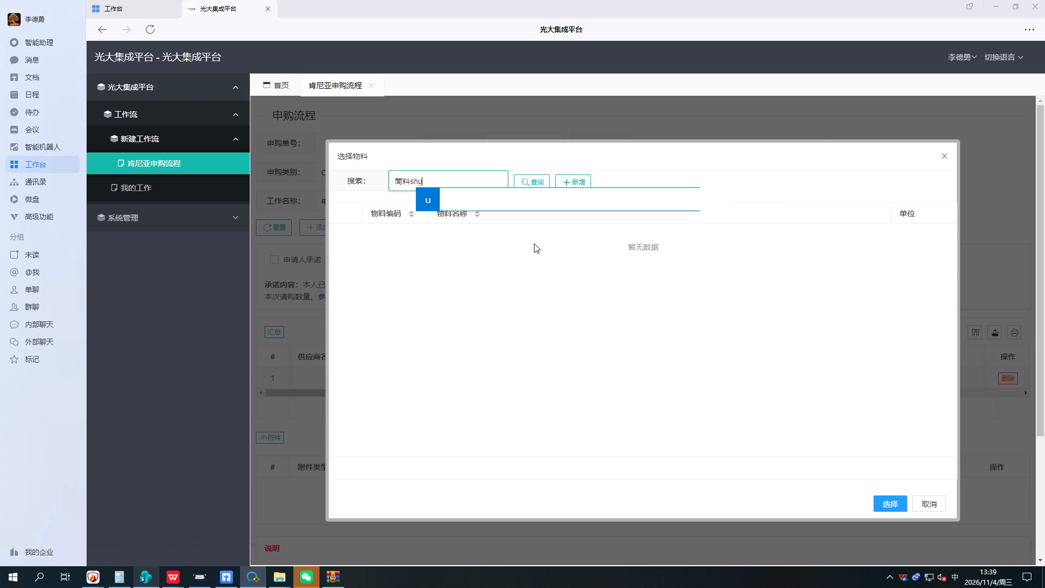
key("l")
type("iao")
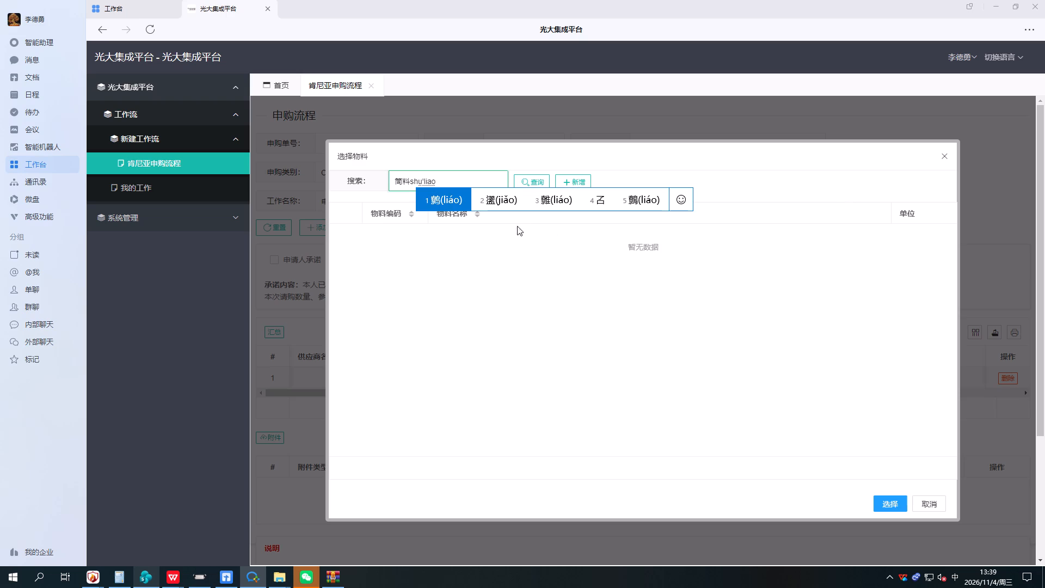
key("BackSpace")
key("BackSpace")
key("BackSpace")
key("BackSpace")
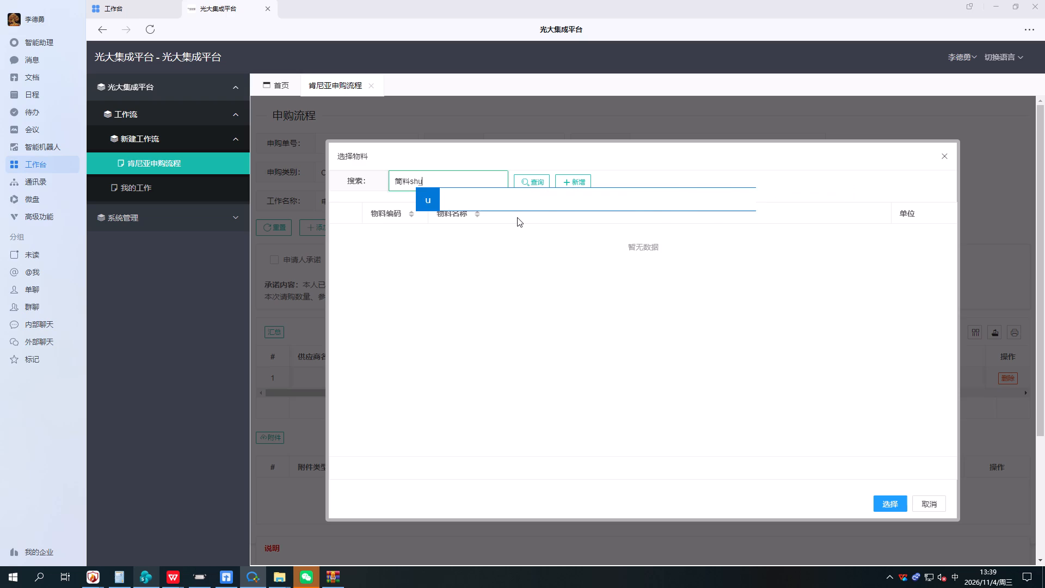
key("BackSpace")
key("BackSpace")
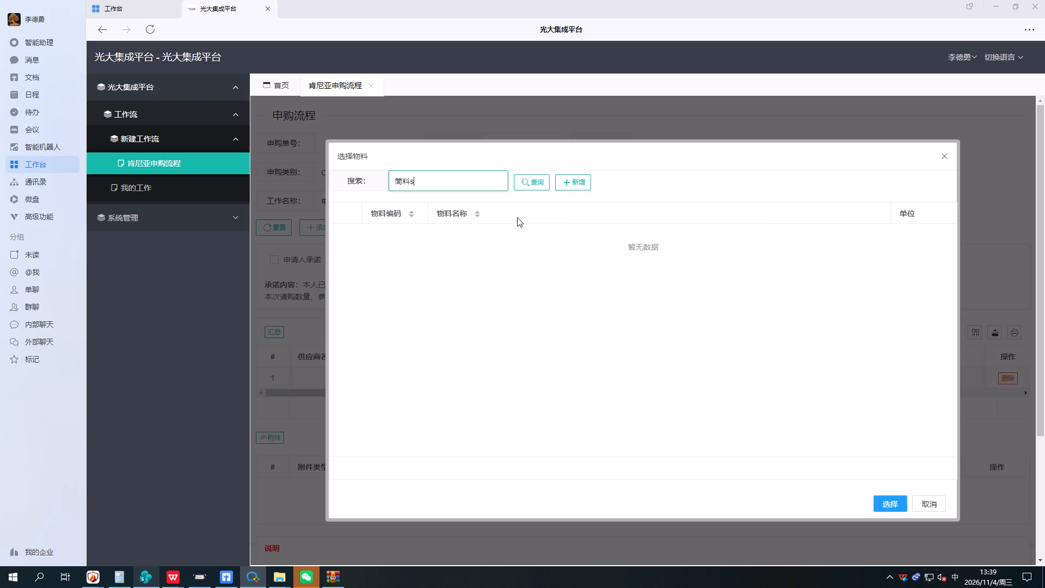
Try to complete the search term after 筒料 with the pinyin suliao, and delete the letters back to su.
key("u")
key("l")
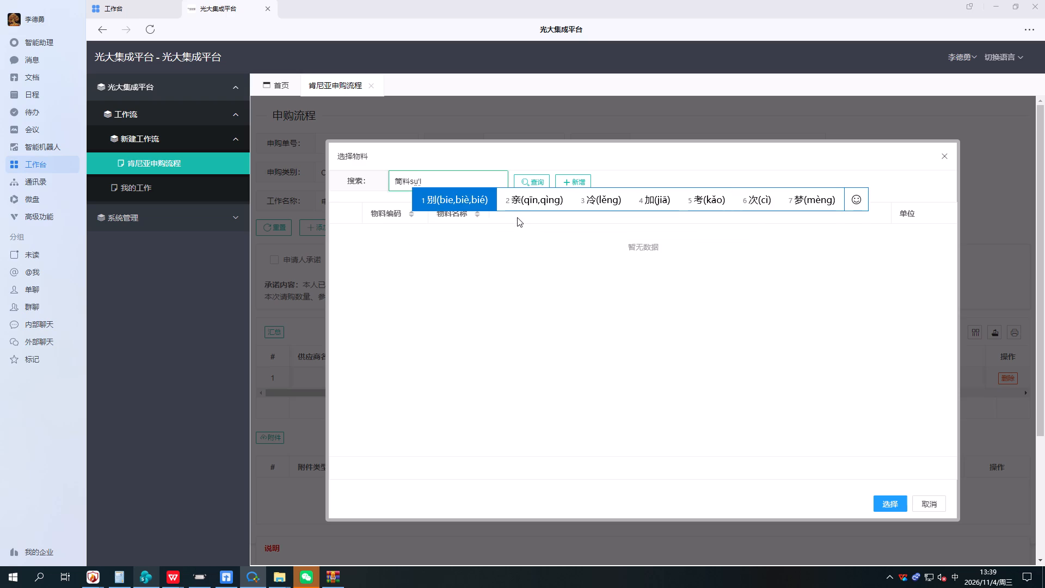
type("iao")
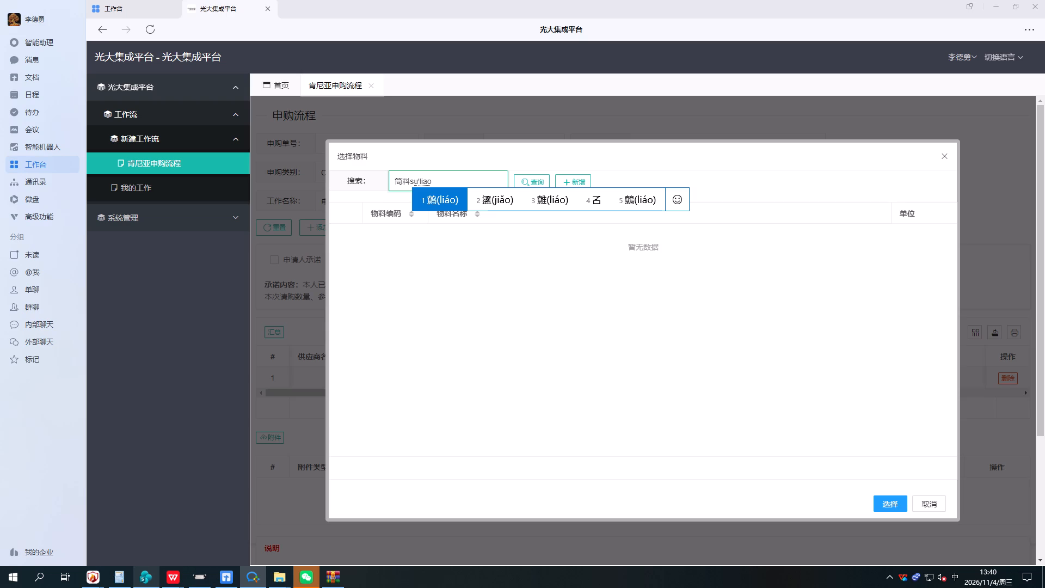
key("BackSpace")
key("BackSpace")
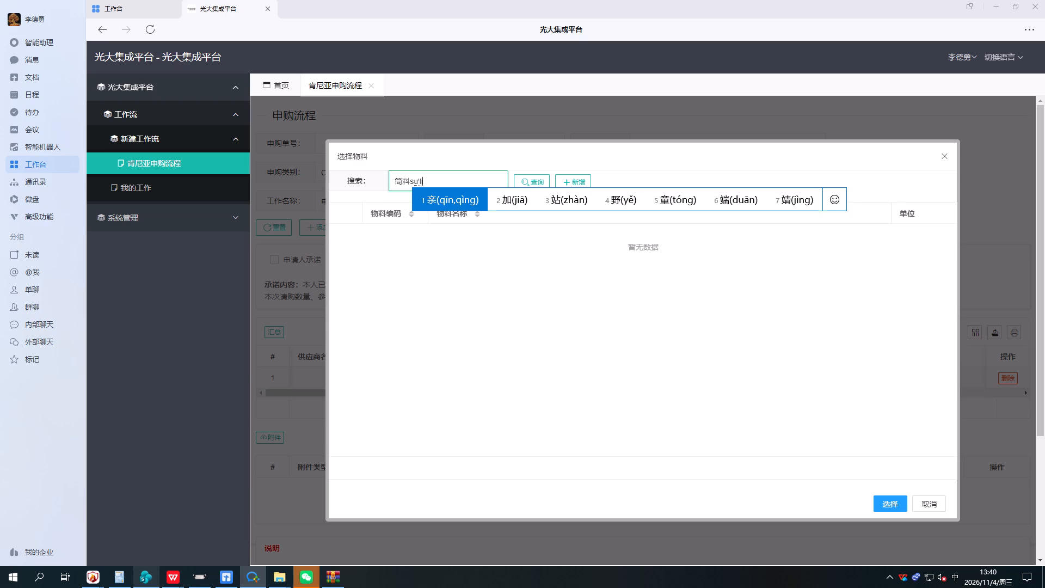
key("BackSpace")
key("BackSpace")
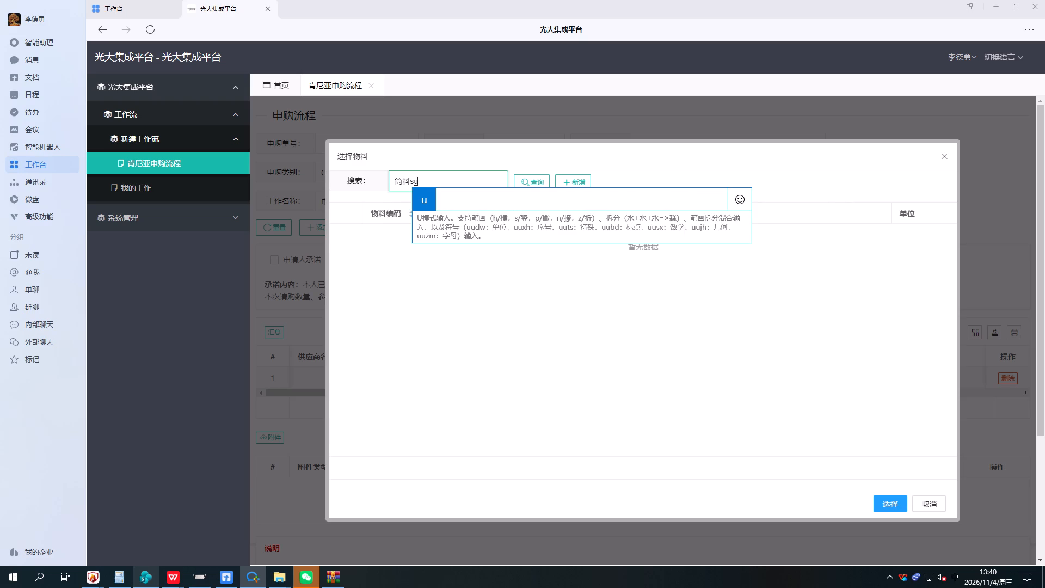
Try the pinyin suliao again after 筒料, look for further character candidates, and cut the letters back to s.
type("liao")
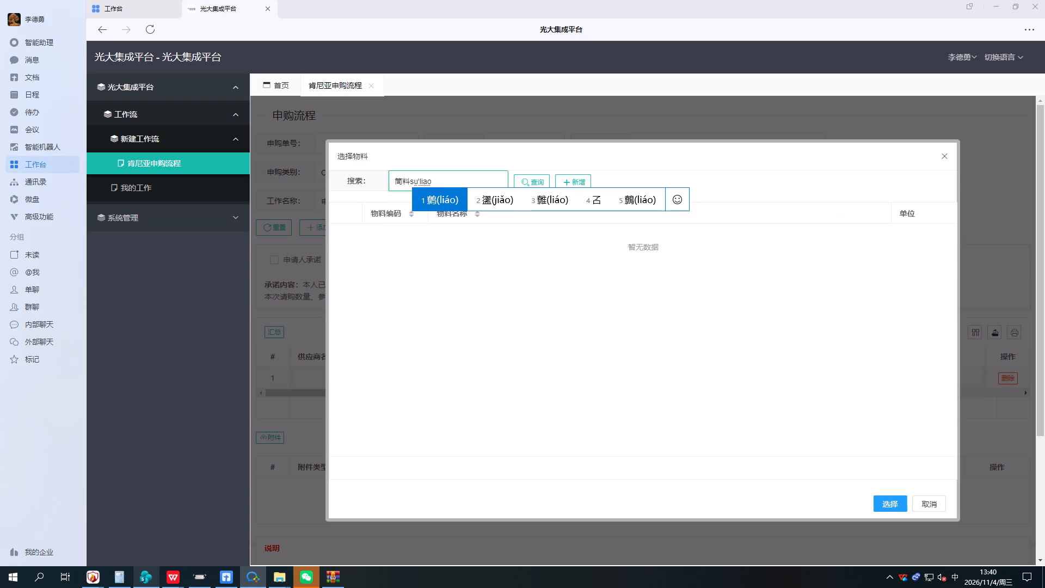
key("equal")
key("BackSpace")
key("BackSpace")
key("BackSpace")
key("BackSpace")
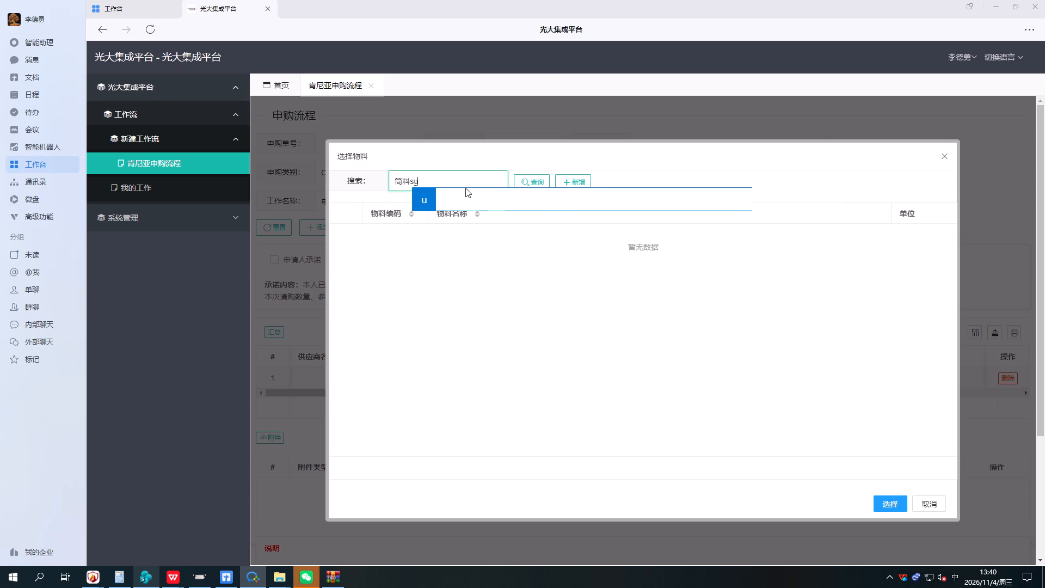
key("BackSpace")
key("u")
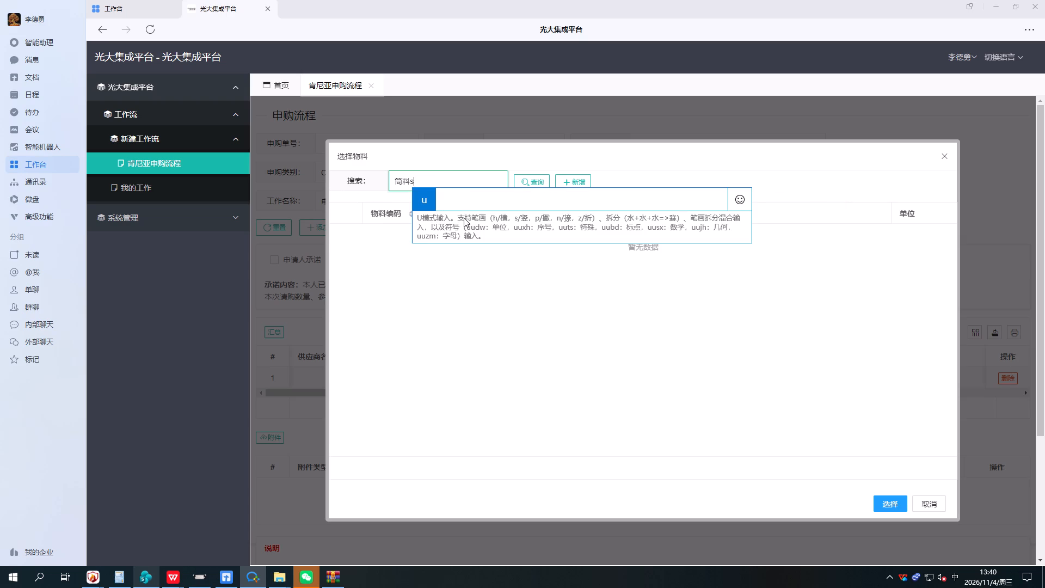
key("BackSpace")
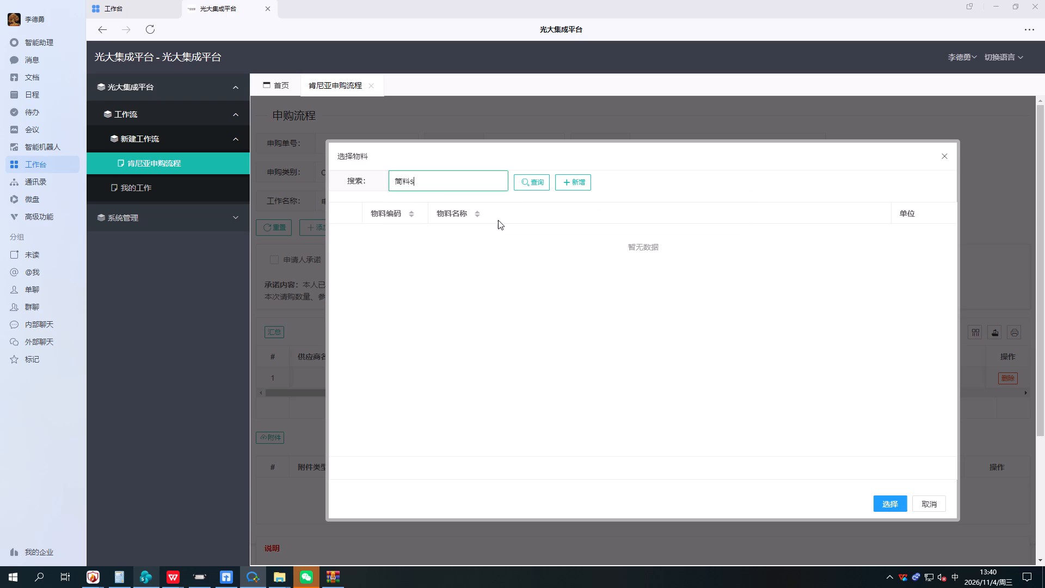
Add the character 塑 to the search term, and remove the stray s between 筒料 and 塑.
type("su")
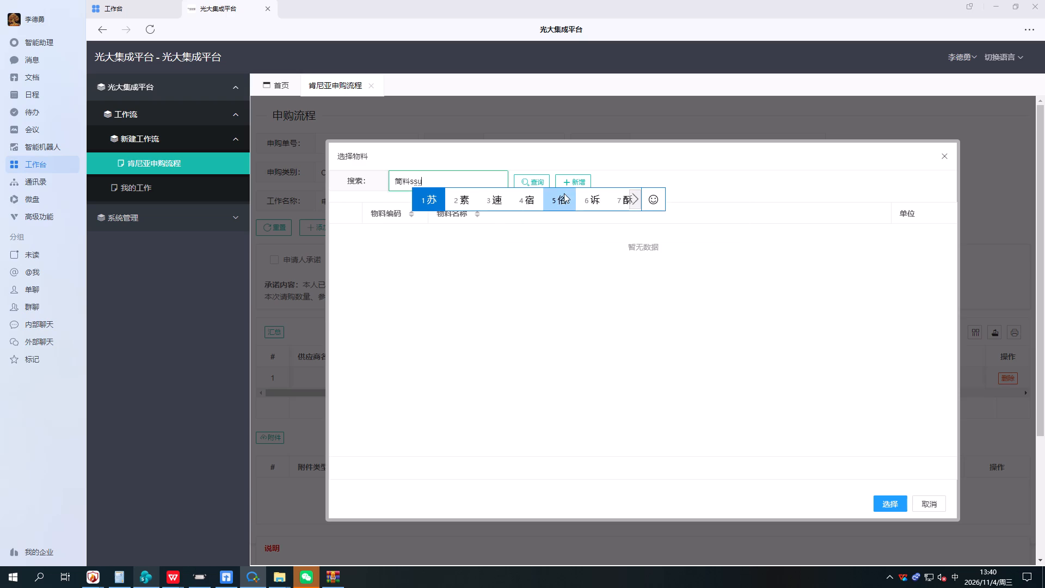
key("equal")
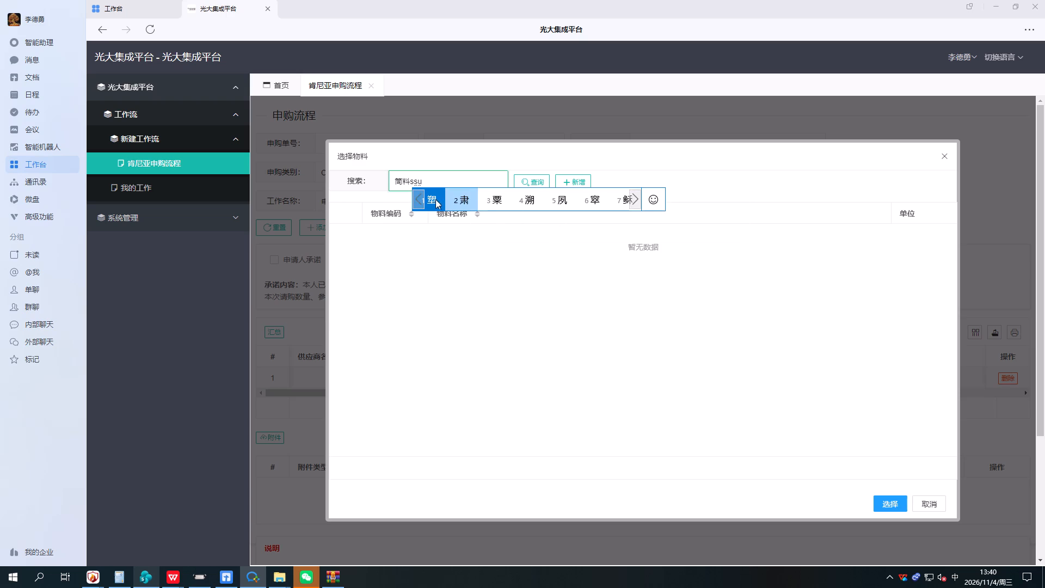
left_click(426, 193)
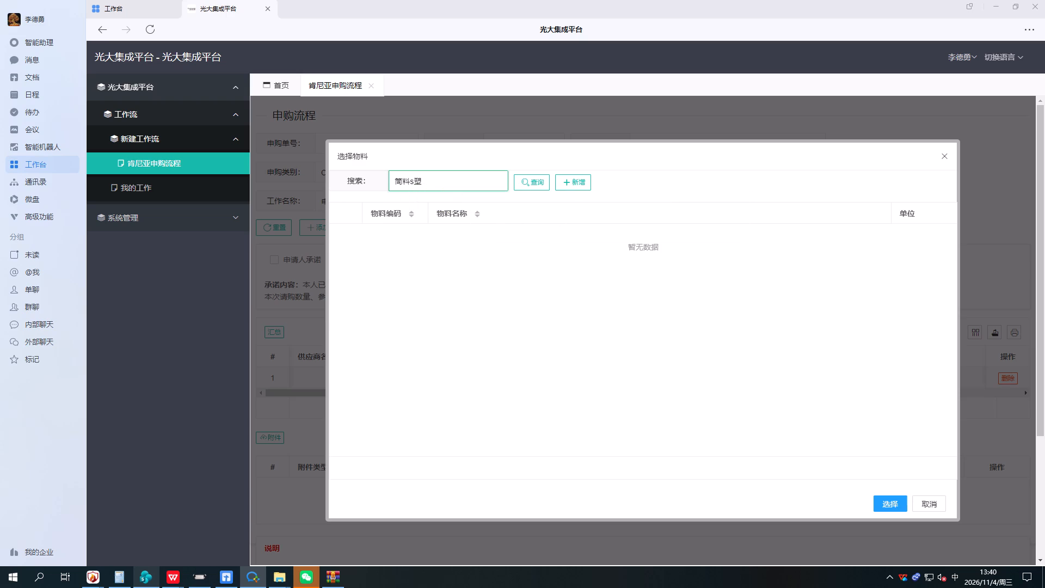
left_click(414, 182)
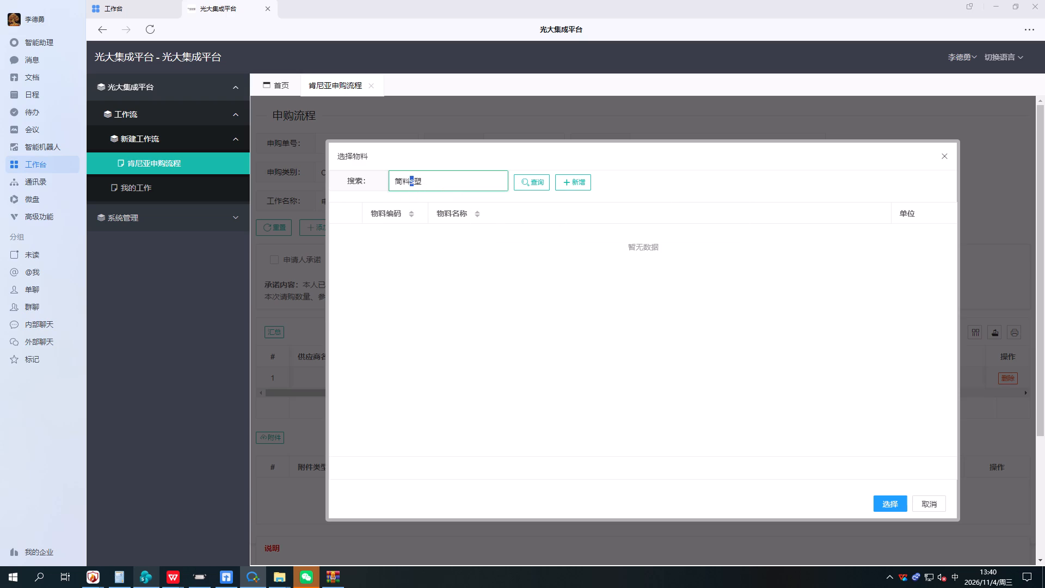
key("BackSpace")
left_click(433, 182)
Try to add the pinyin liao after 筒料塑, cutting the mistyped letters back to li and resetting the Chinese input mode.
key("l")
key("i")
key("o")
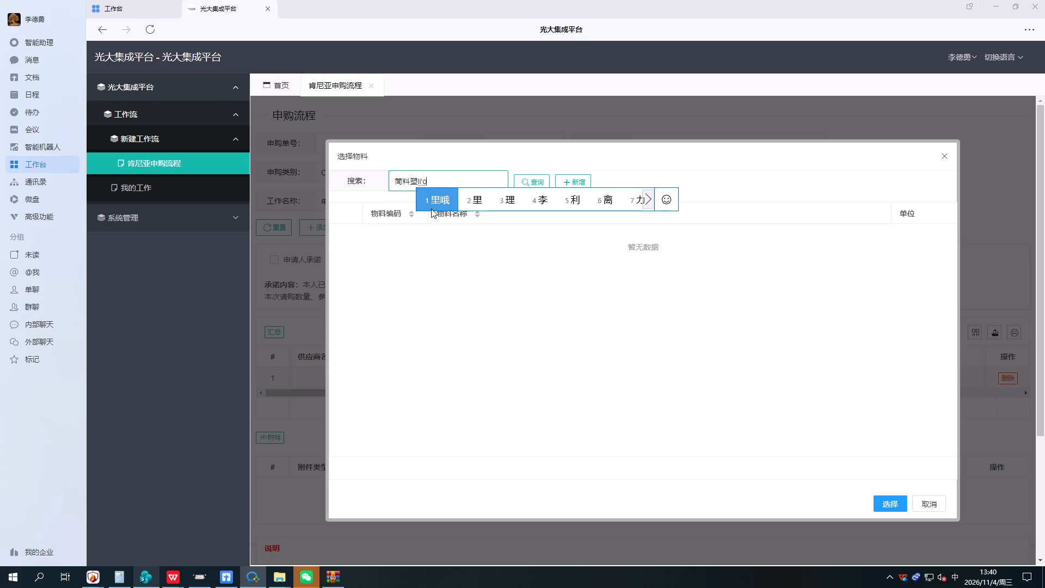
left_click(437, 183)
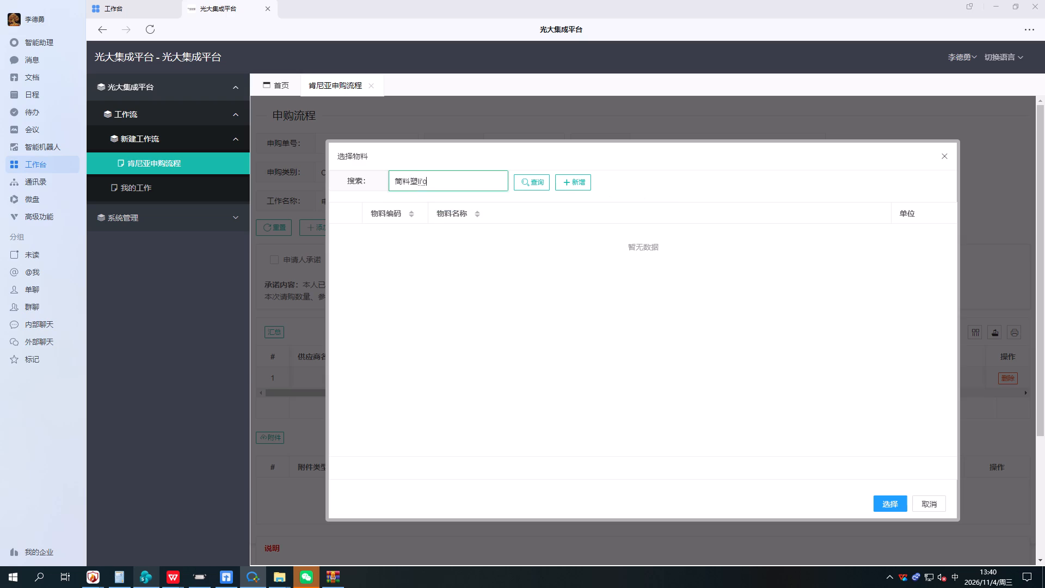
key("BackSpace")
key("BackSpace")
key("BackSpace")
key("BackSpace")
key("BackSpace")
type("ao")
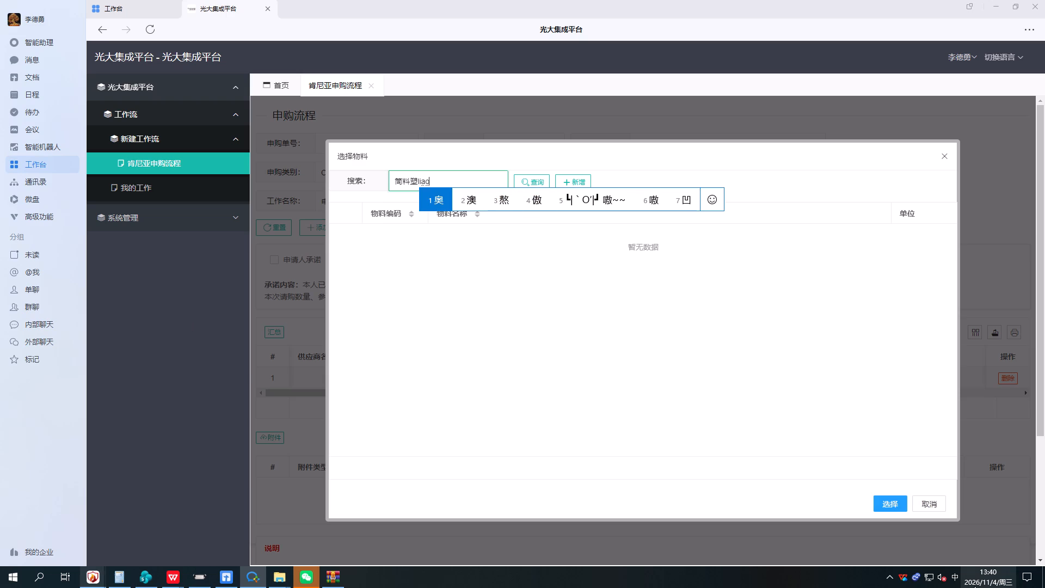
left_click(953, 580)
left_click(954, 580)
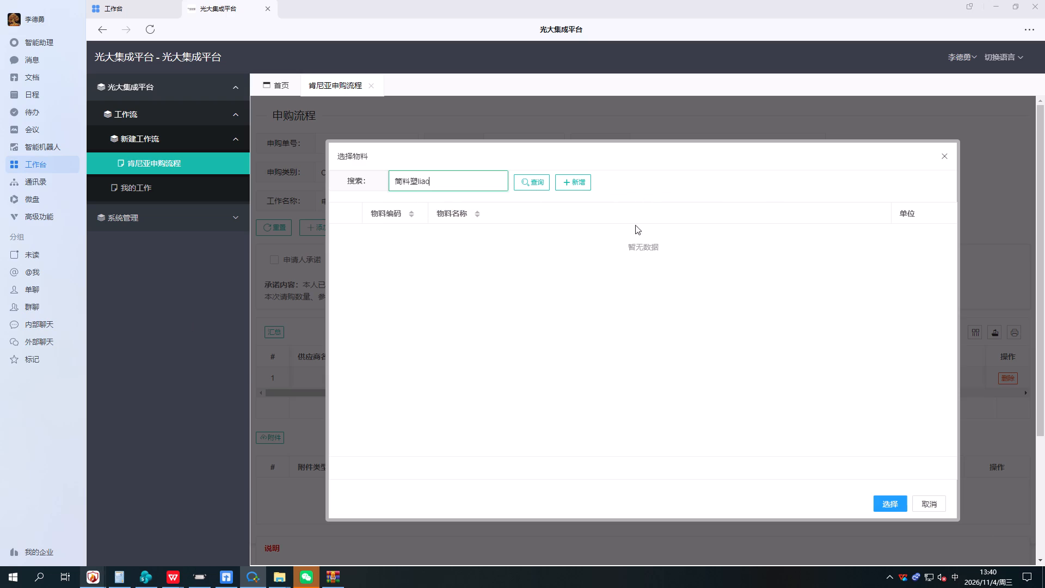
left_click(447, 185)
Replace the leftover letters liao after 筒料塑 with the character 料.
left_click_drag(417, 185, 491, 181)
type("liao")
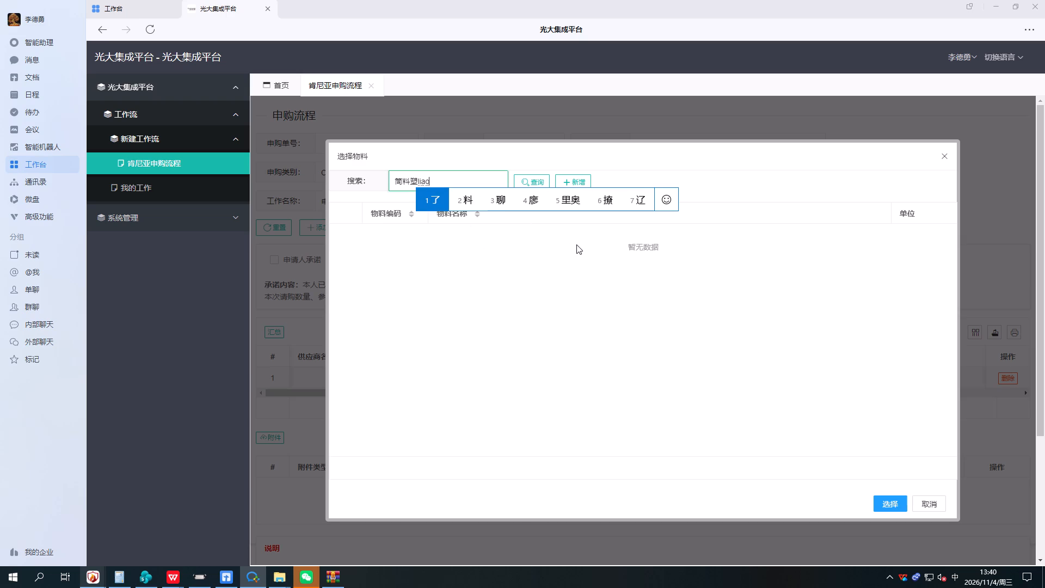
key("2")
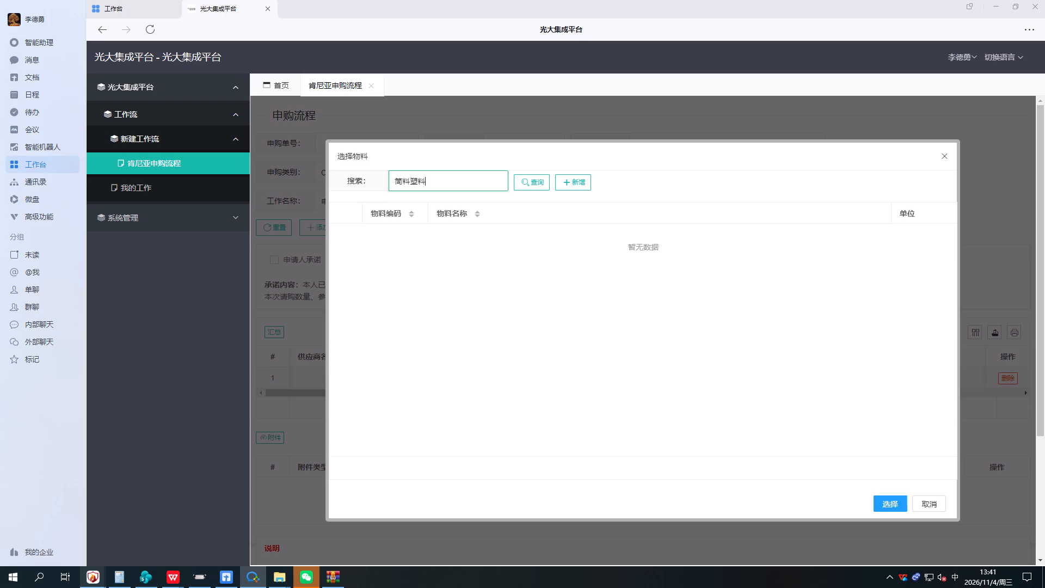
Append 薄膜袋 so the search term reads 筒料塑料薄膜袋, and search the materials for it.
type("bo")
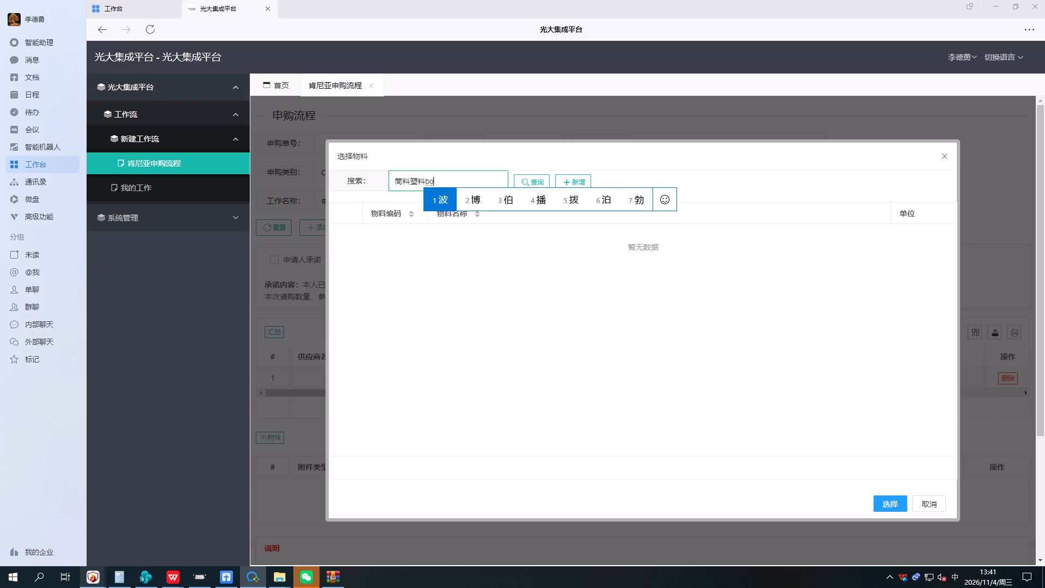
type("mo")
key("space")
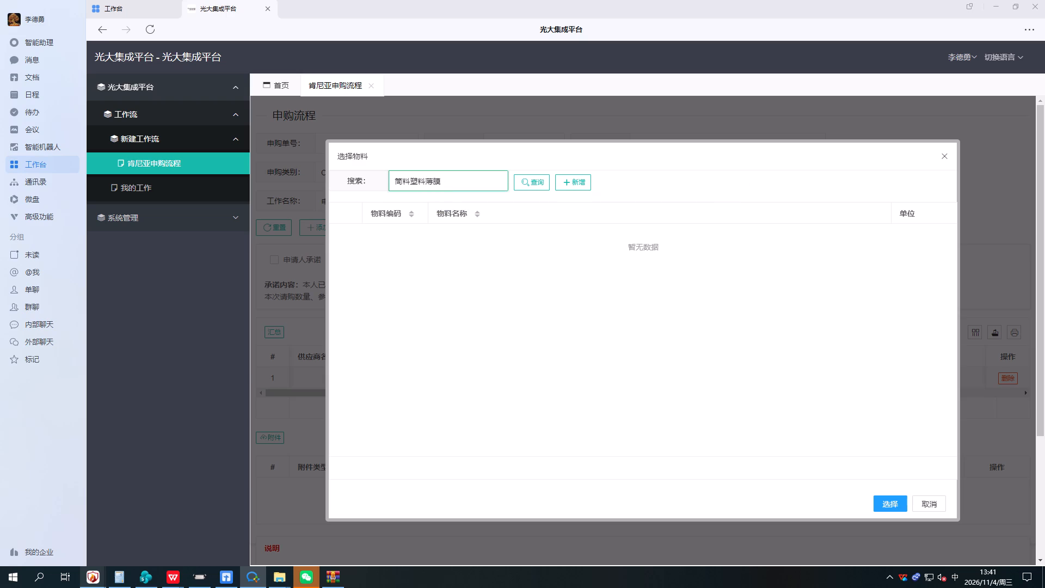
type("da")
key("i")
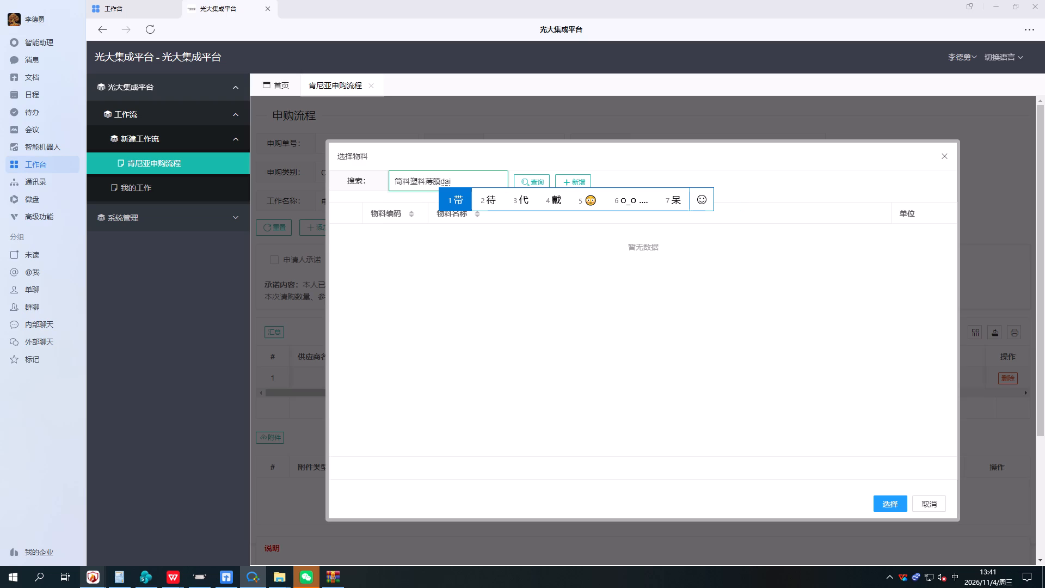
key("equal")
key("space")
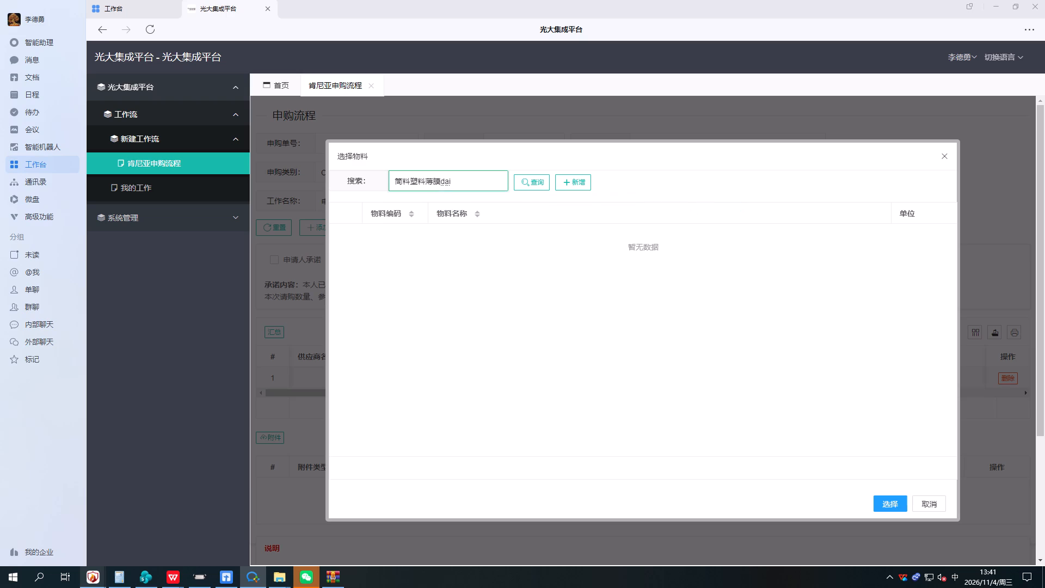
left_click(538, 179)
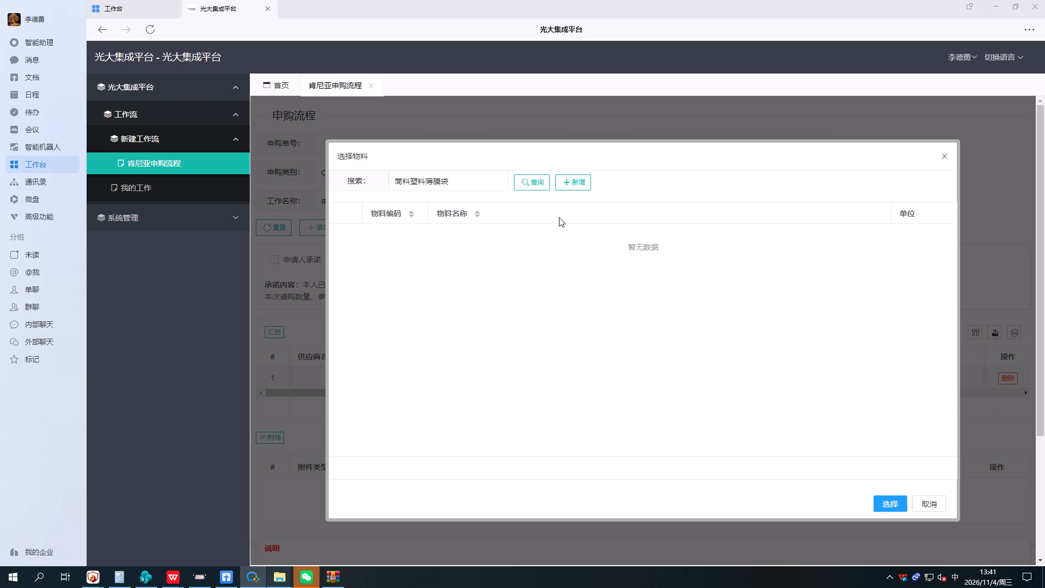
Copy the search term and start a new material record with 筒料塑料薄膜袋 as its 物品名称.
left_click_drag(474, 178, 398, 183)
right_click(410, 183)
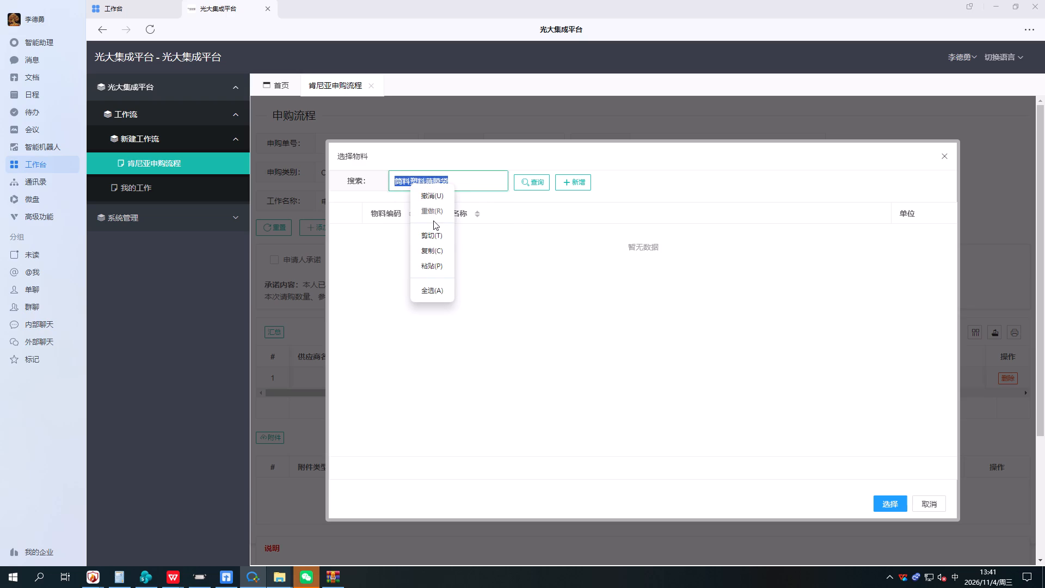
left_click(432, 249)
left_click(571, 186)
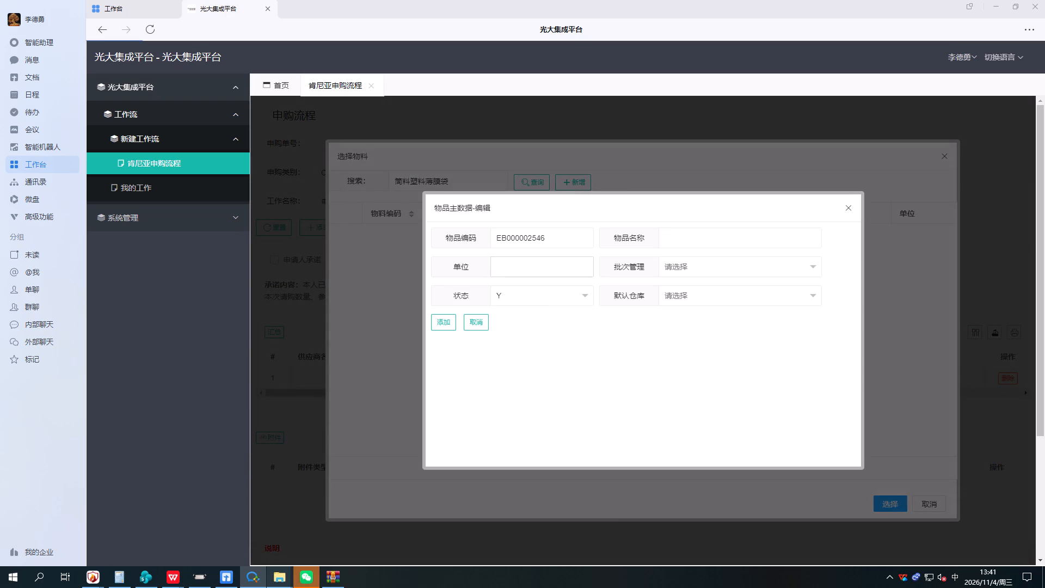
right_click(706, 242)
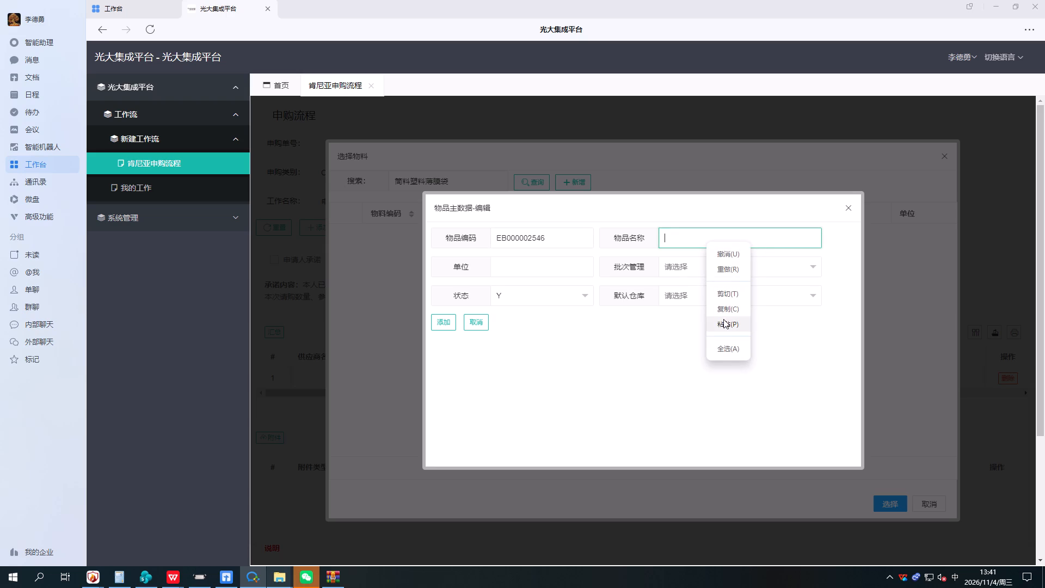
left_click(730, 327)
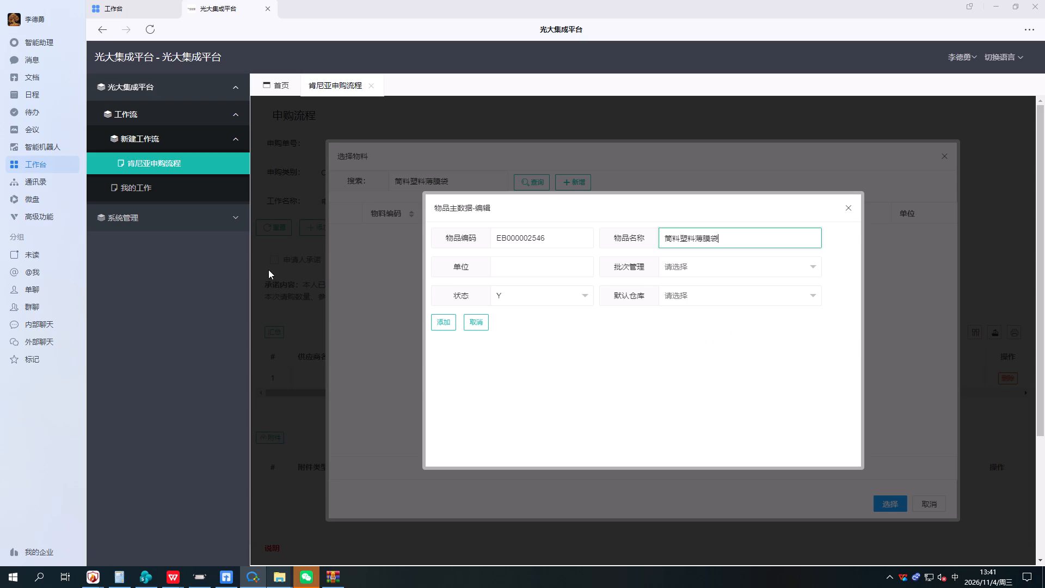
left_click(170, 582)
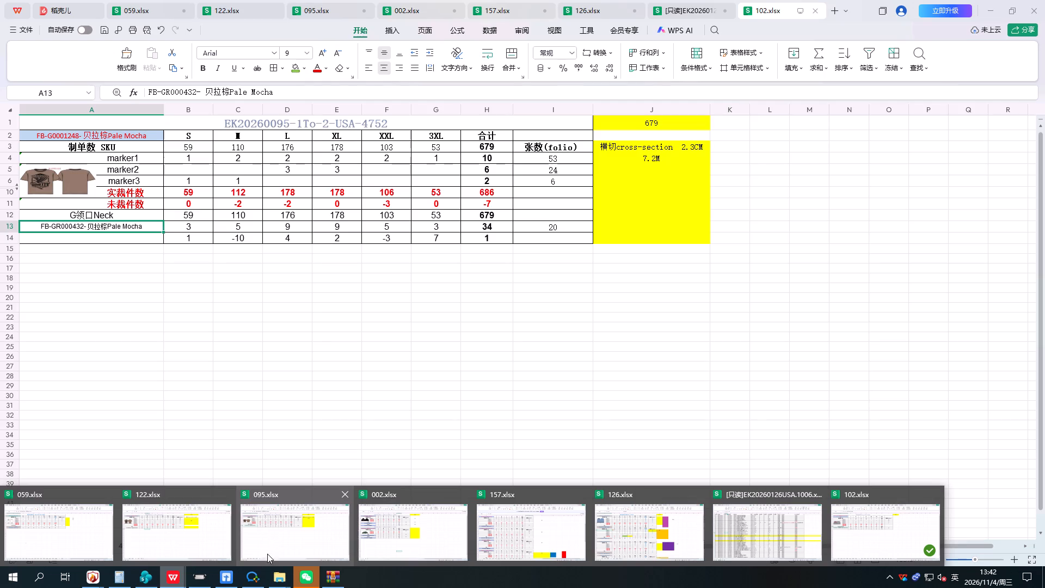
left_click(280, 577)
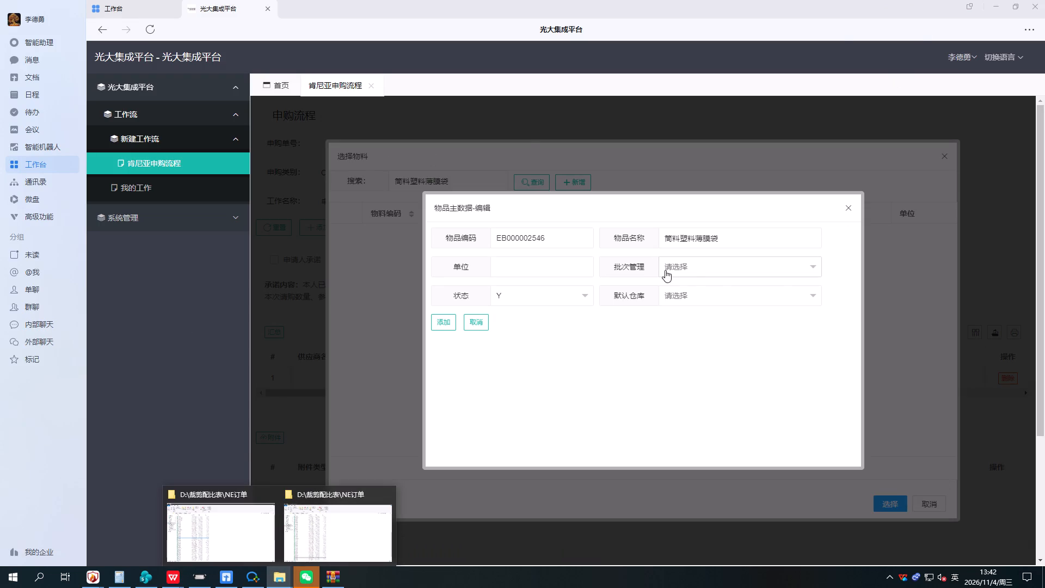
Set the new material's 默认仓库 to 五金库 and its 单位 to 公斤, and add the record.
left_click(815, 296)
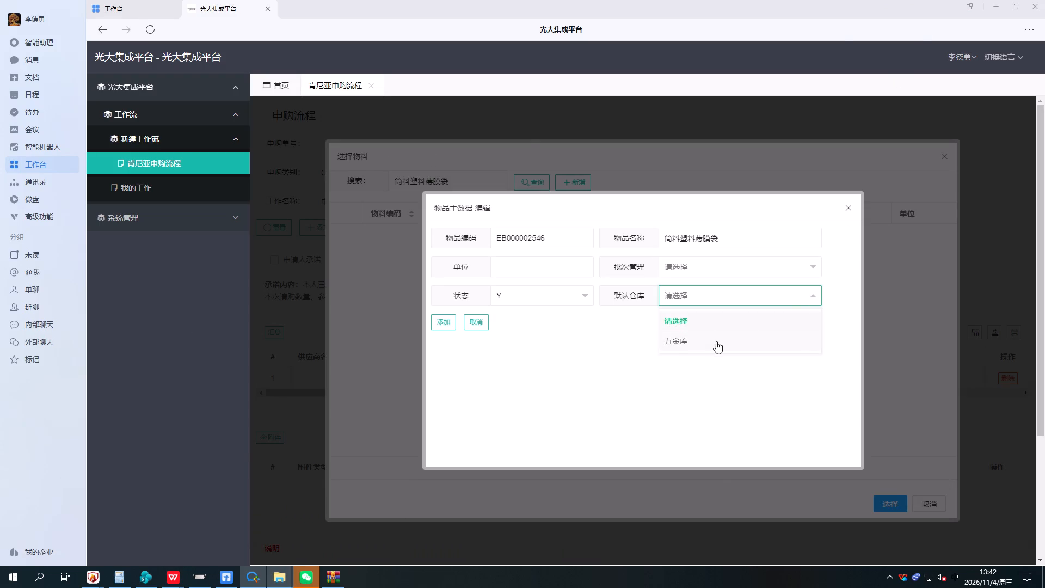
left_click(716, 341)
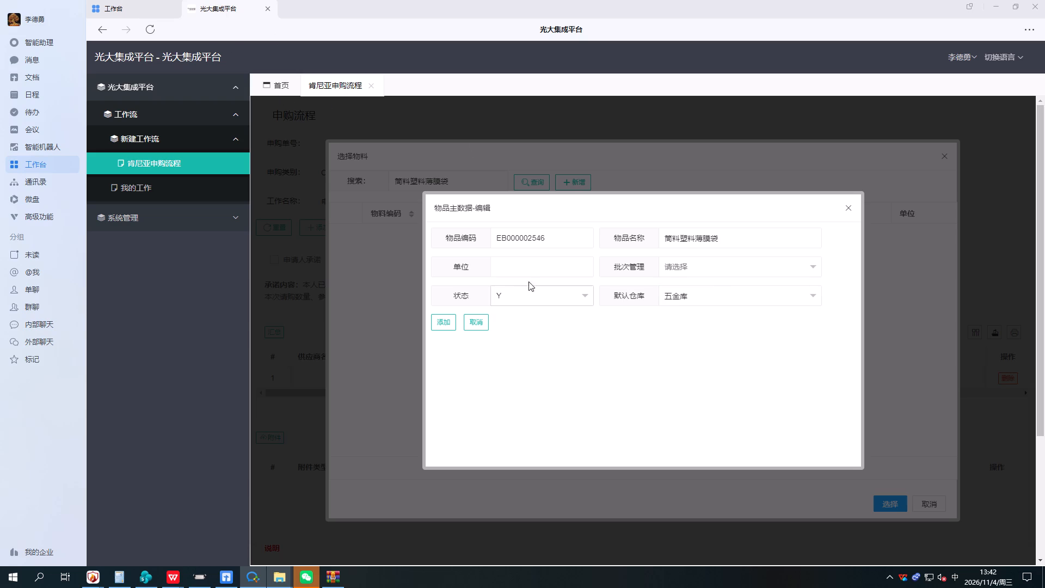
left_click(549, 272)
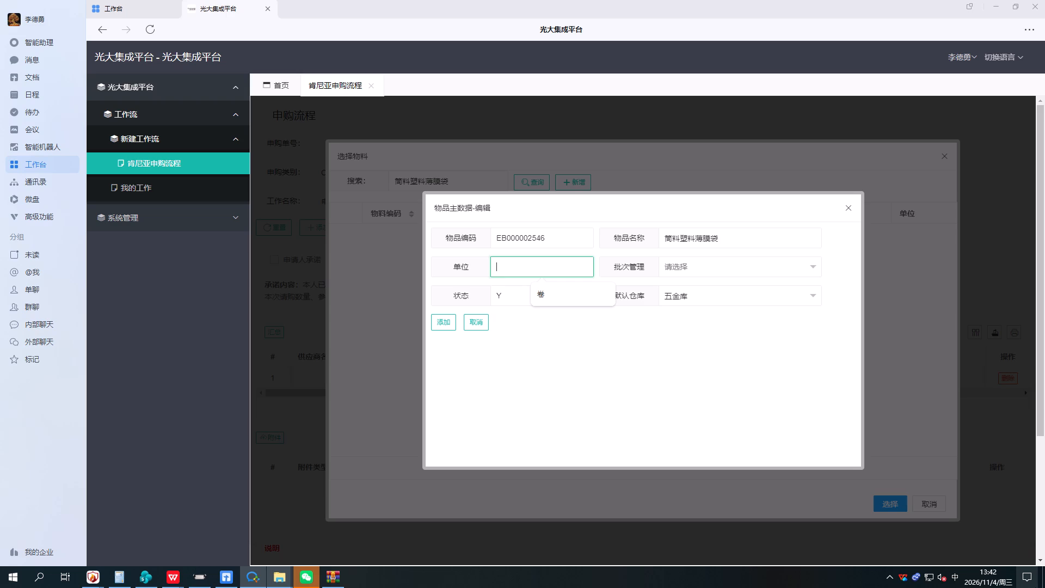
type("gj")
key("space")
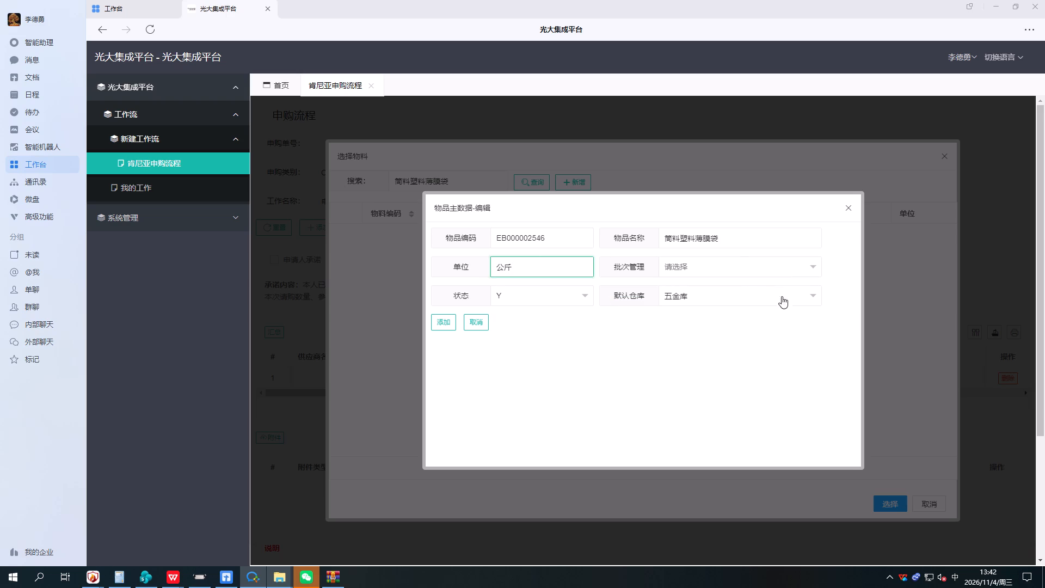
left_click(450, 323)
left_click(679, 368)
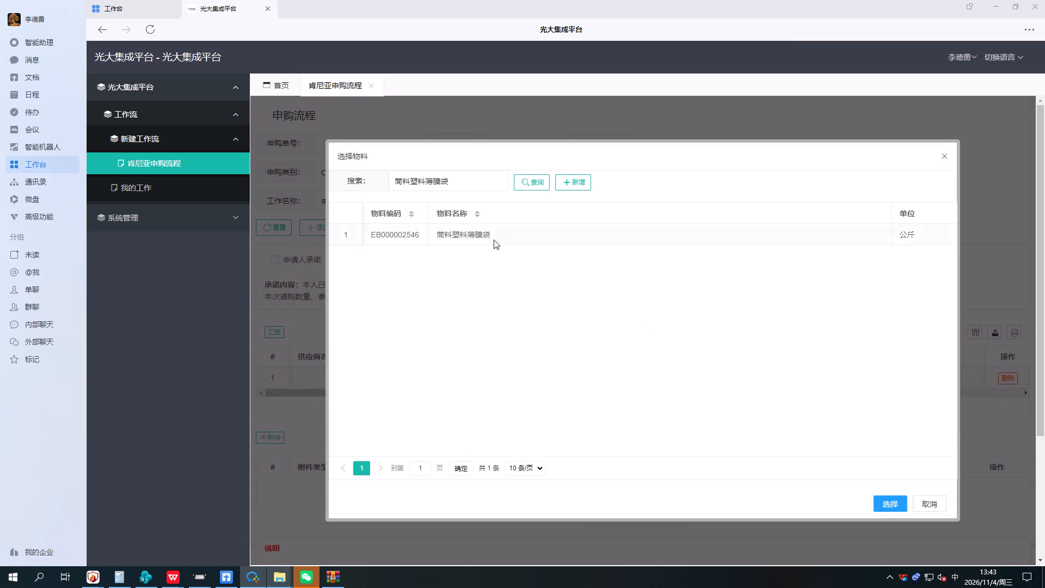
Choose the material 筒料塑料薄膜袋 for the purchase request line.
left_click(887, 507)
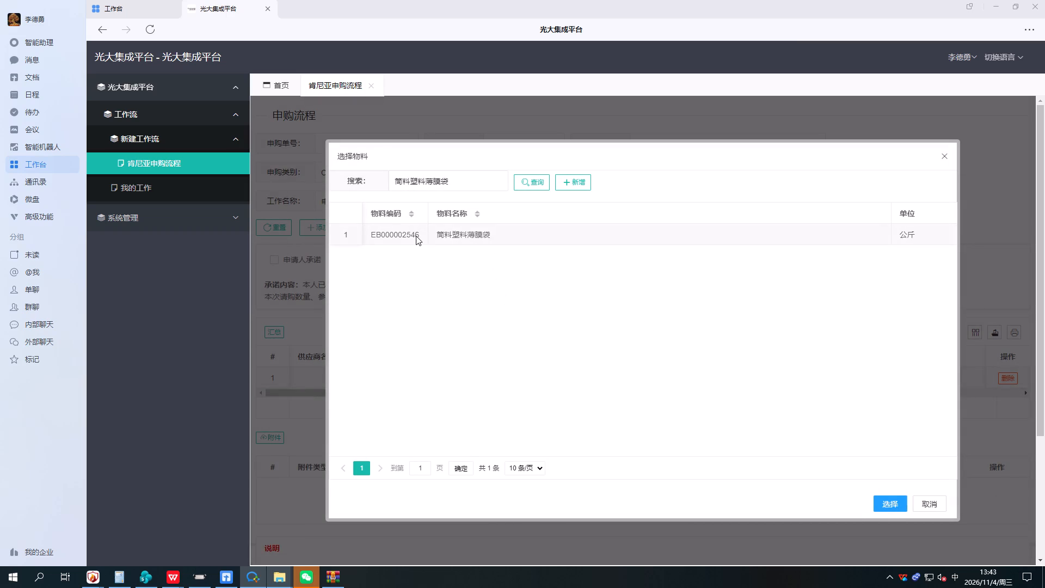
left_click(416, 236)
left_click(887, 504)
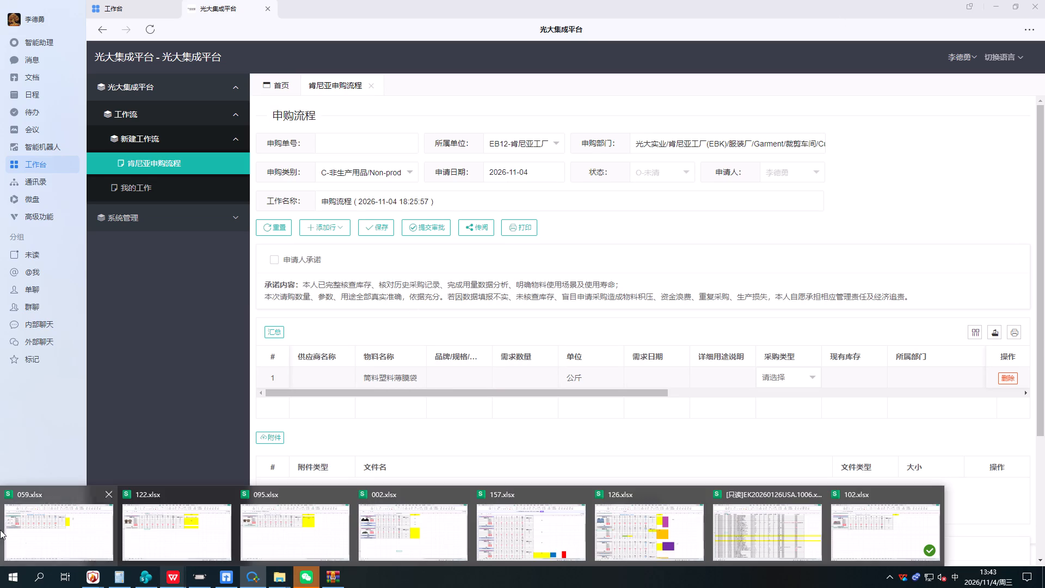
Switch to the NE订单 folder in the file explorer and open 049.xlsx.
left_click(275, 578)
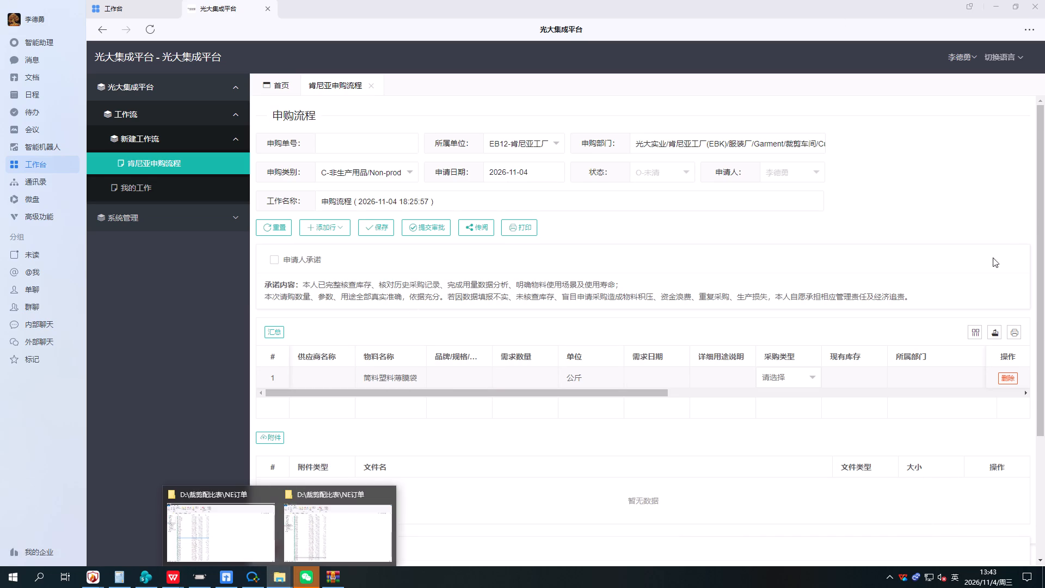
left_click(320, 535)
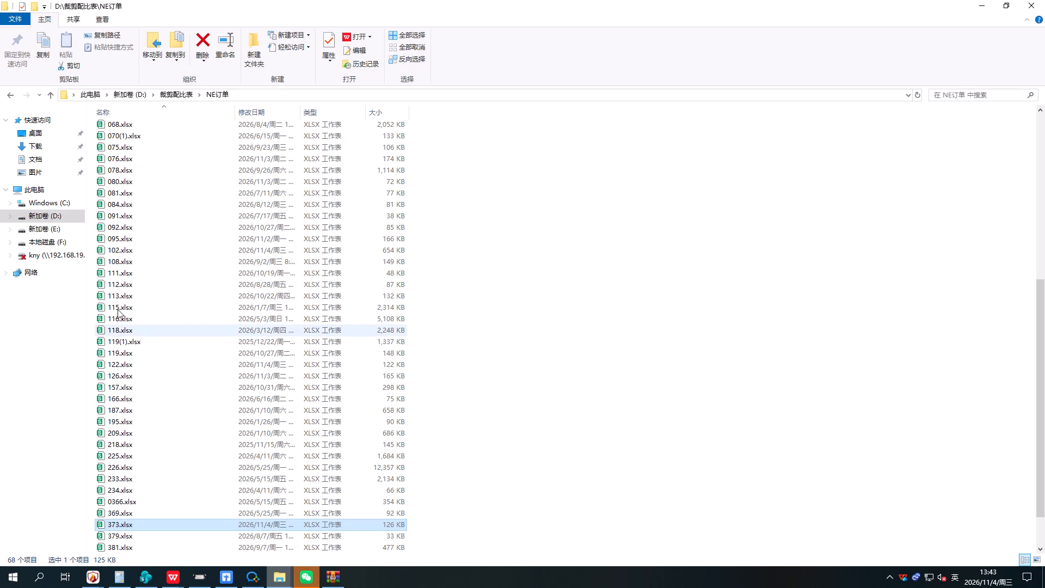
scroll(121, 216, "up", 3)
scroll(125, 161, "up", 2)
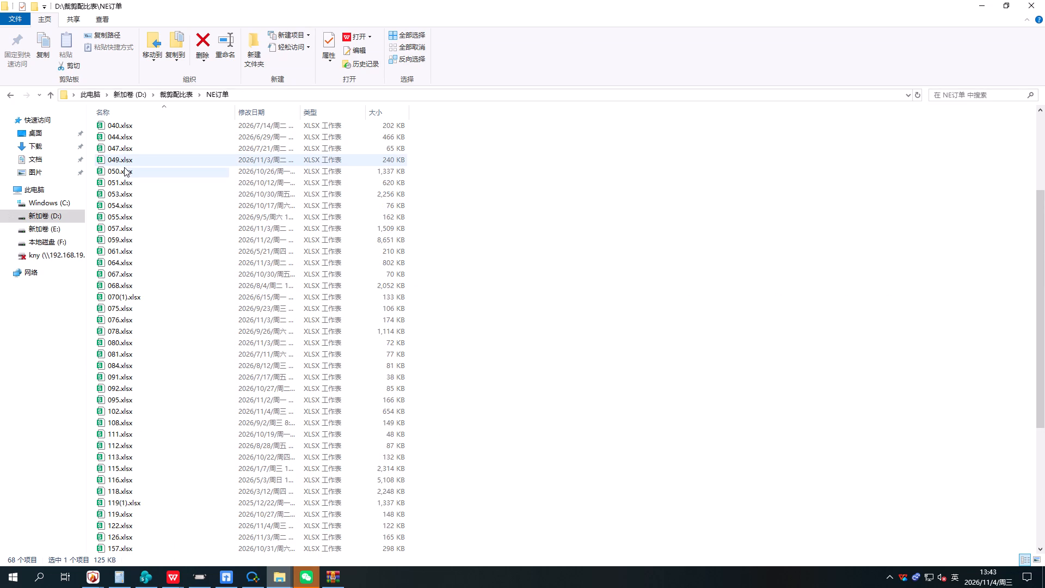
double_click(122, 162)
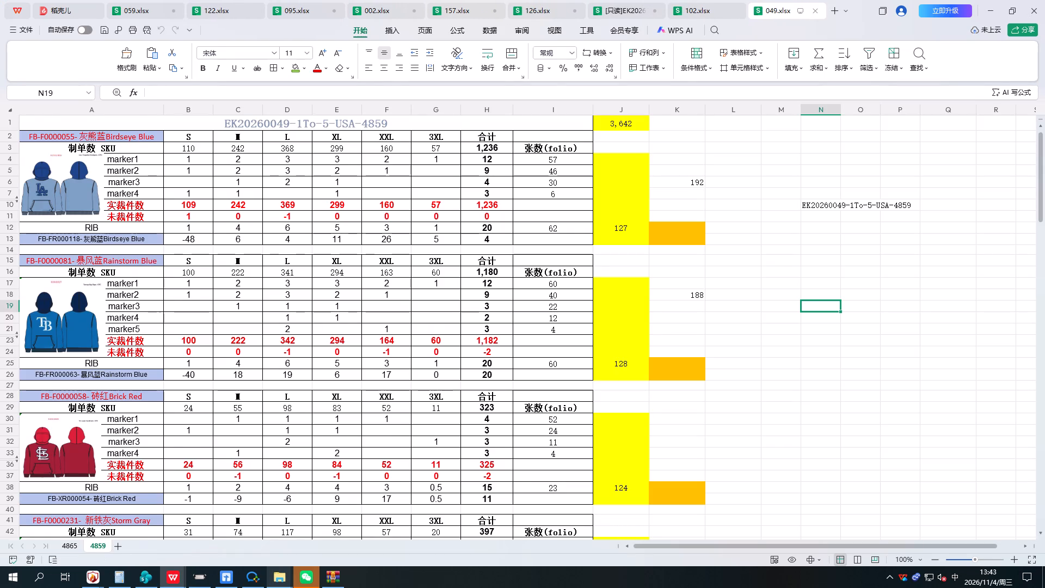
Find the Storm Gray block on sheet 4859 and copy its label text FB-F0000231- 新铁灰Storm Gray.
scroll(151, 402, "down", 7)
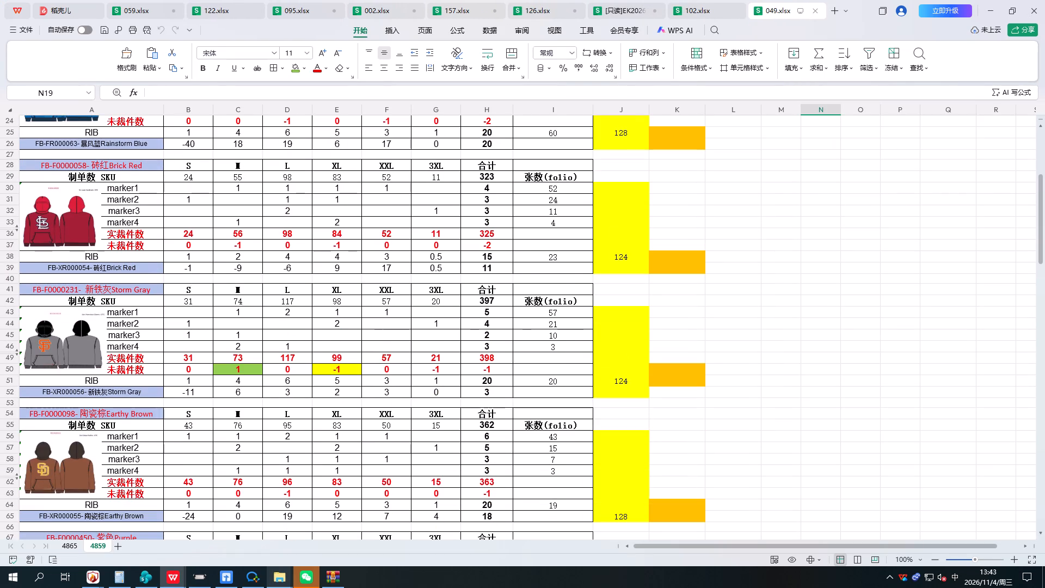
scroll(152, 296, "down", 12)
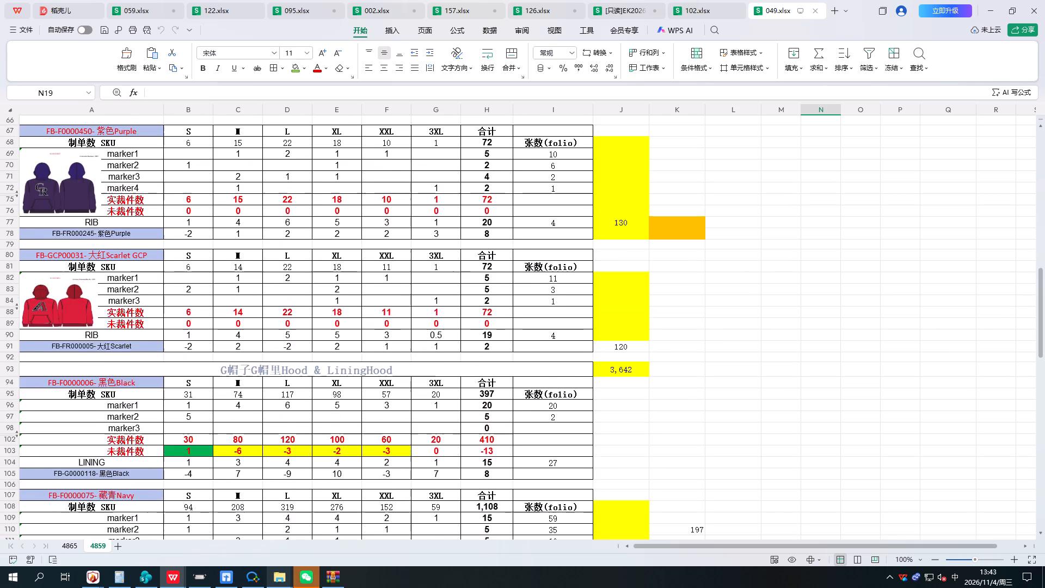
scroll(152, 296, "down", 8)
scroll(152, 296, "up", 5)
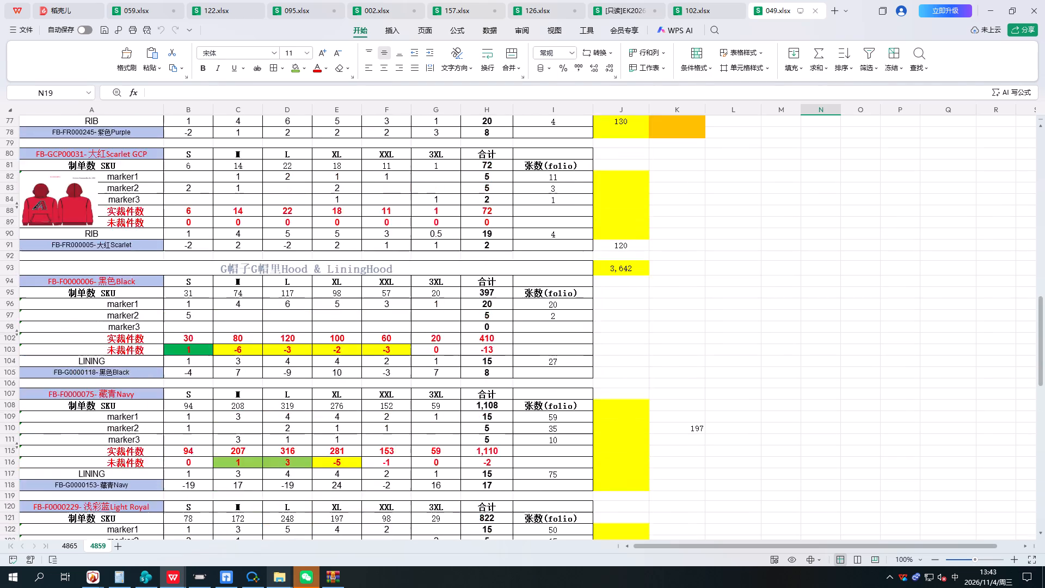
scroll(152, 296, "up", 12)
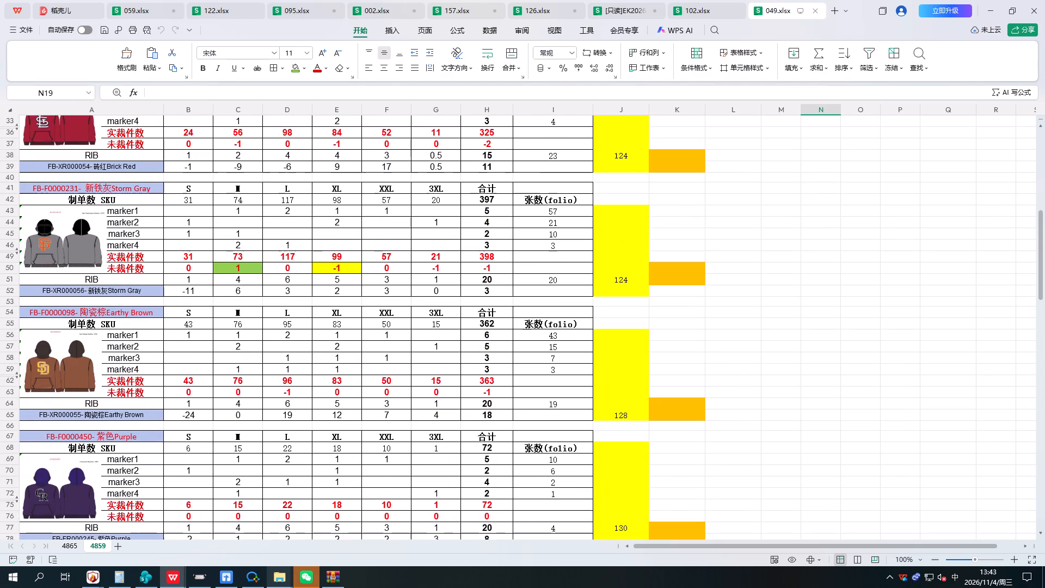
scroll(144, 272, "up", 3)
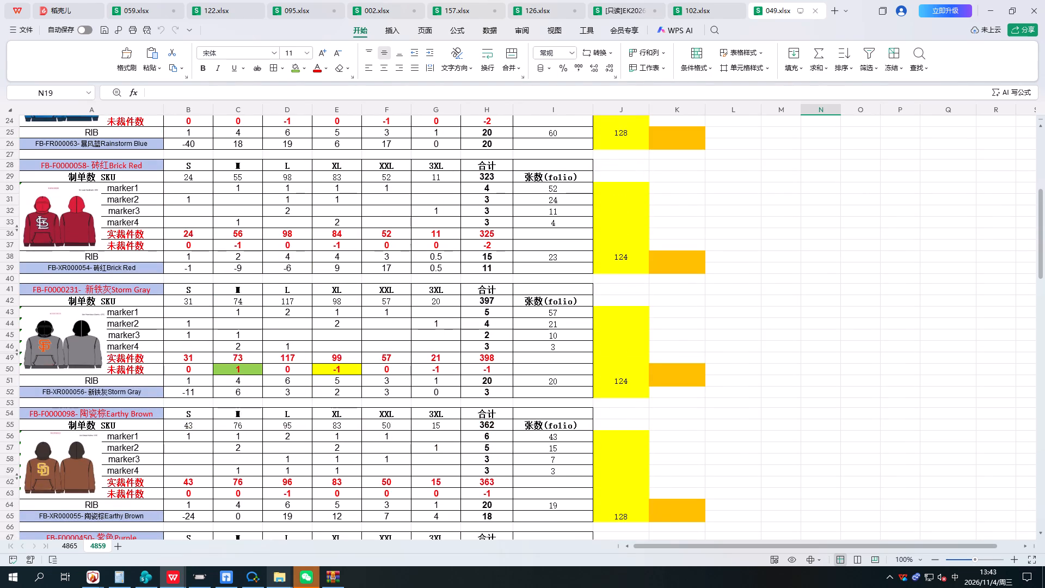
double_click(152, 290)
left_click_drag(152, 290, 0, 273)
left_click(45, 262)
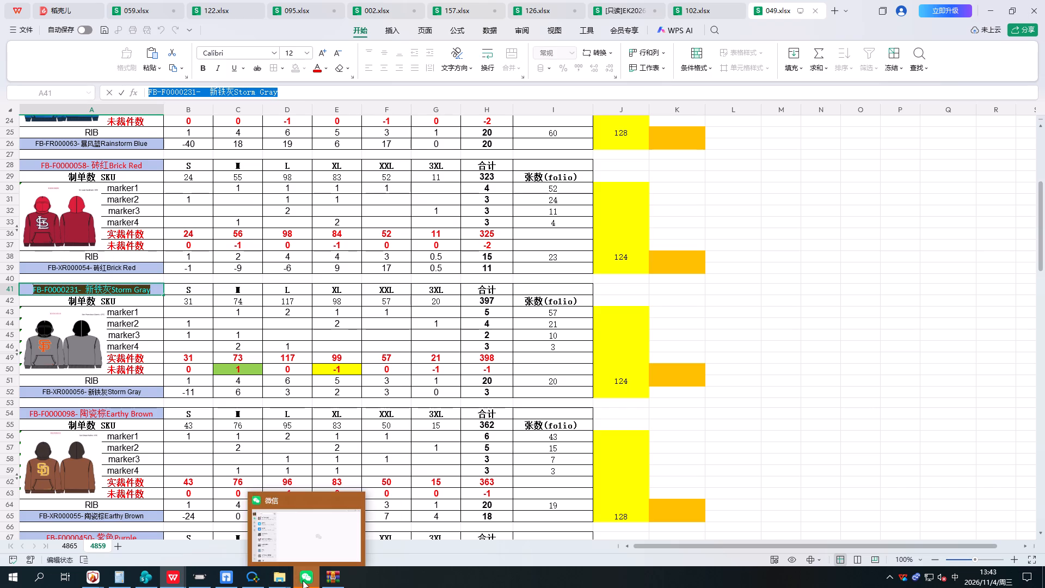
In WeChat, paste the copied label into the chat whose last message is 拿了, and put 049-4859 plus three spaces before it.
left_click(303, 580)
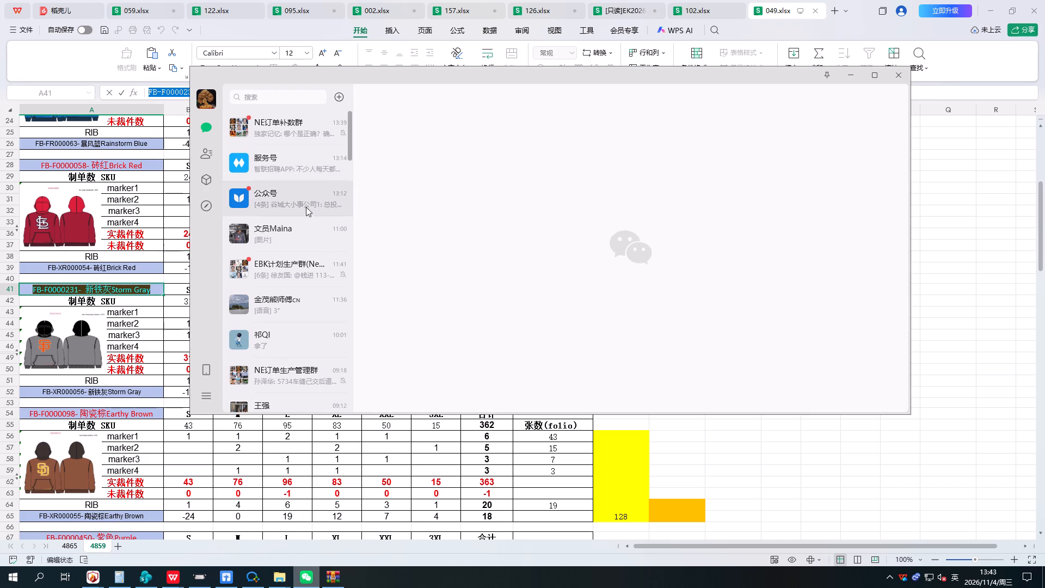
left_click(307, 340)
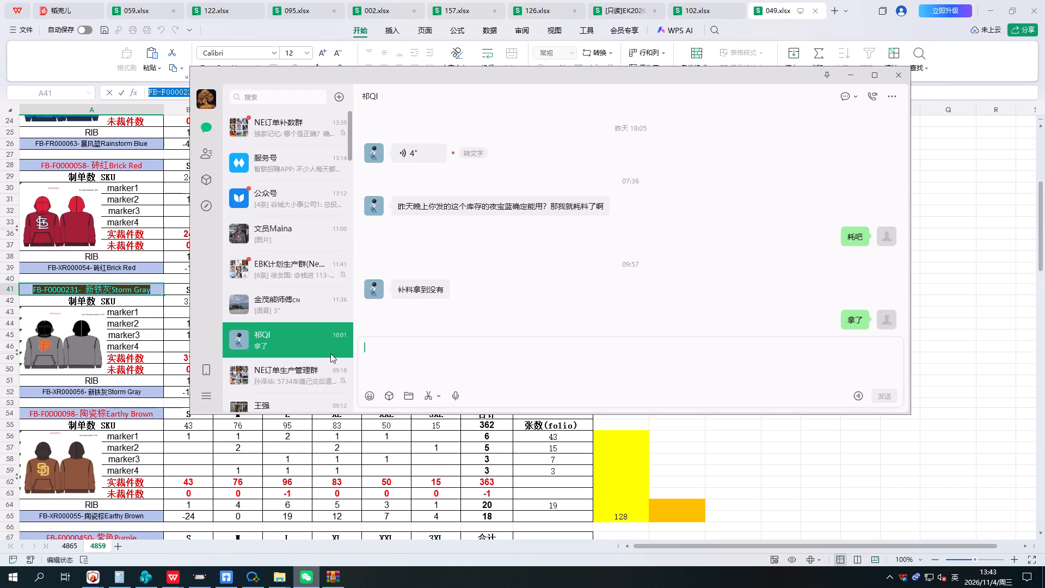
right_click(403, 352)
left_click(440, 368)
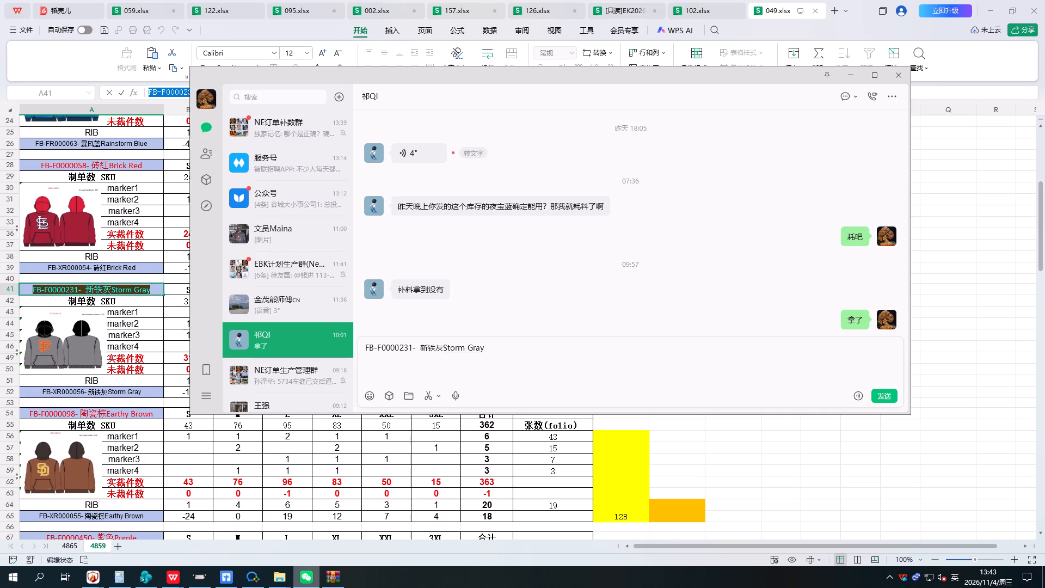
left_click(365, 350)
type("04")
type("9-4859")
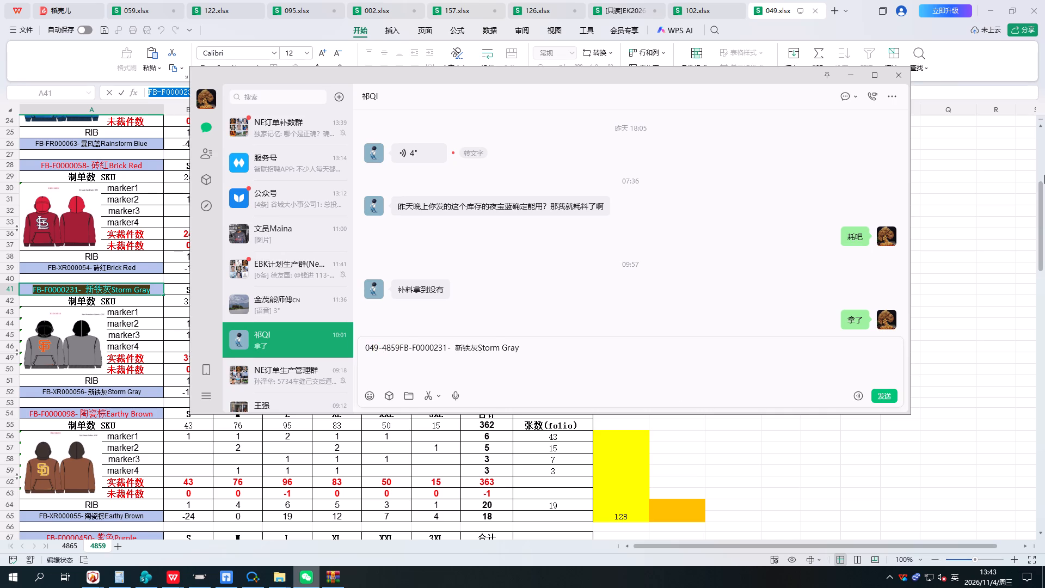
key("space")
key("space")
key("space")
Append the quantity 3 to the end of the draft message, separated from Storm Gray by several spaces.
left_click(557, 349)
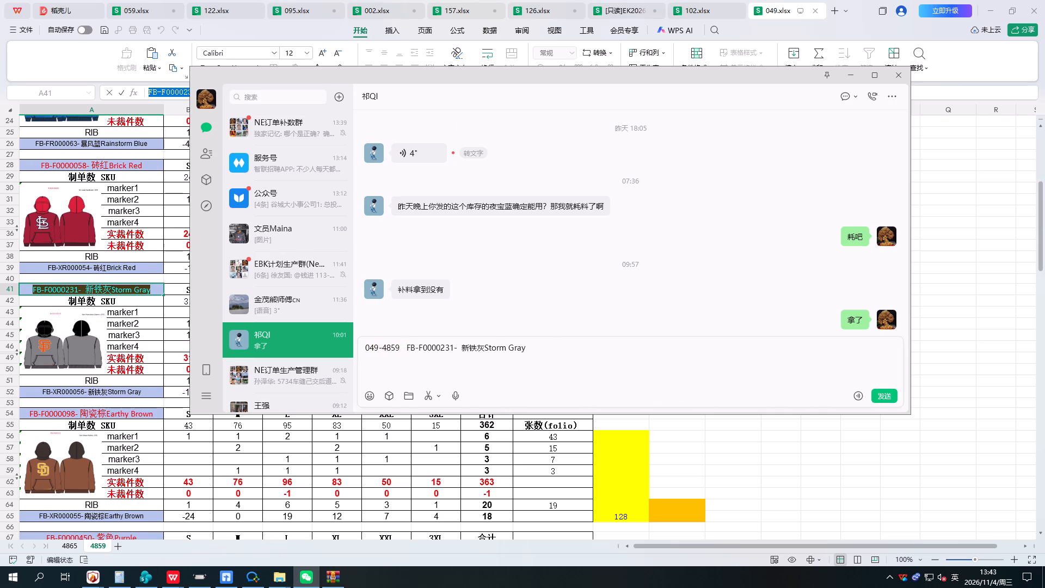
key("space")
key("space")
key("space")
key("space")
key("space")
key("space")
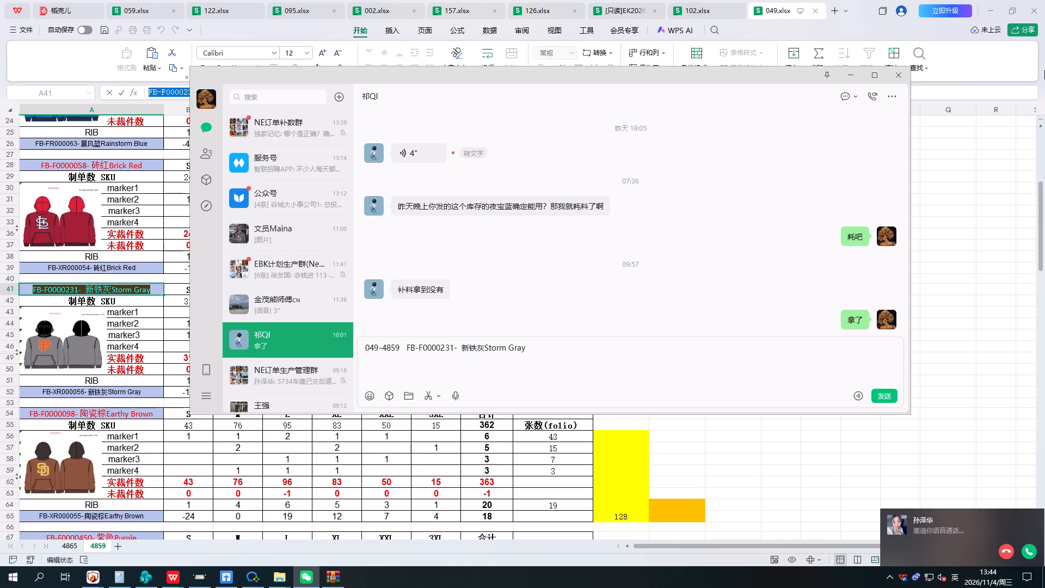
key("3")
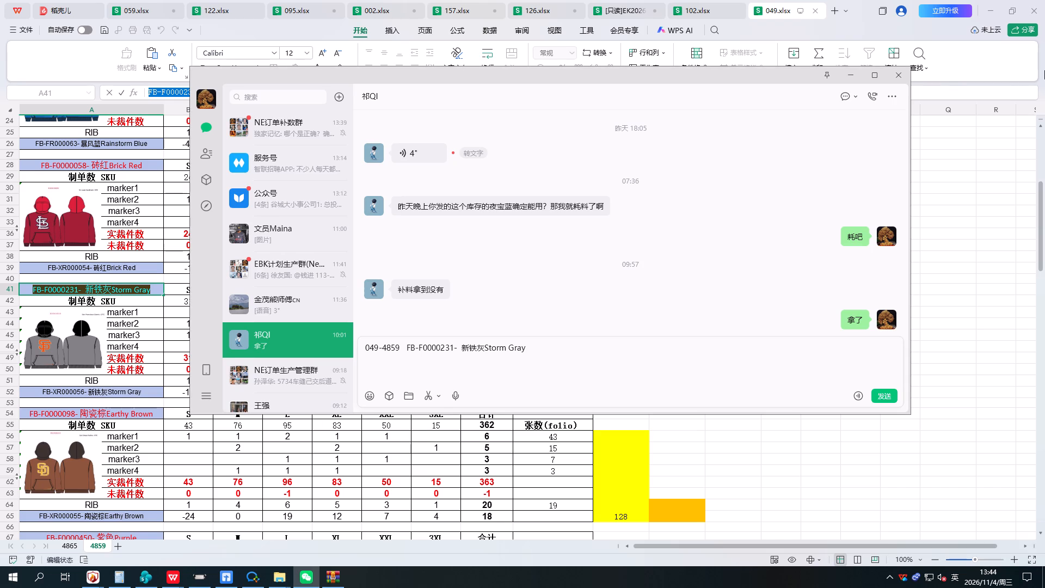
key("3")
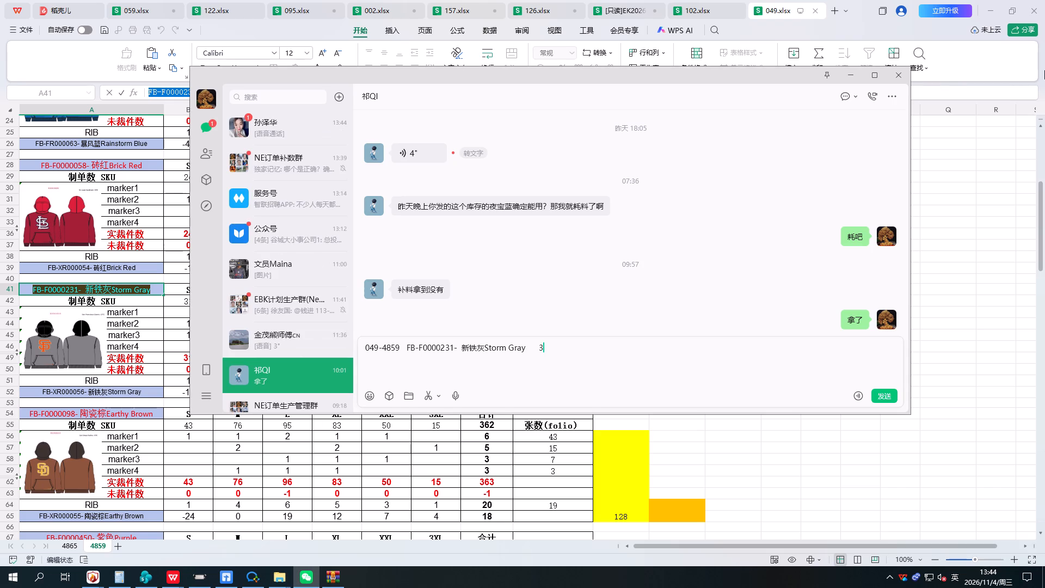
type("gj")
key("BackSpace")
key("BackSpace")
Switch to Chinese input, add the unit 公斤 after the 3, and send the message.
left_click(955, 579)
left_click(563, 348)
key("g")
key("j")
key("space")
left_click(880, 397)
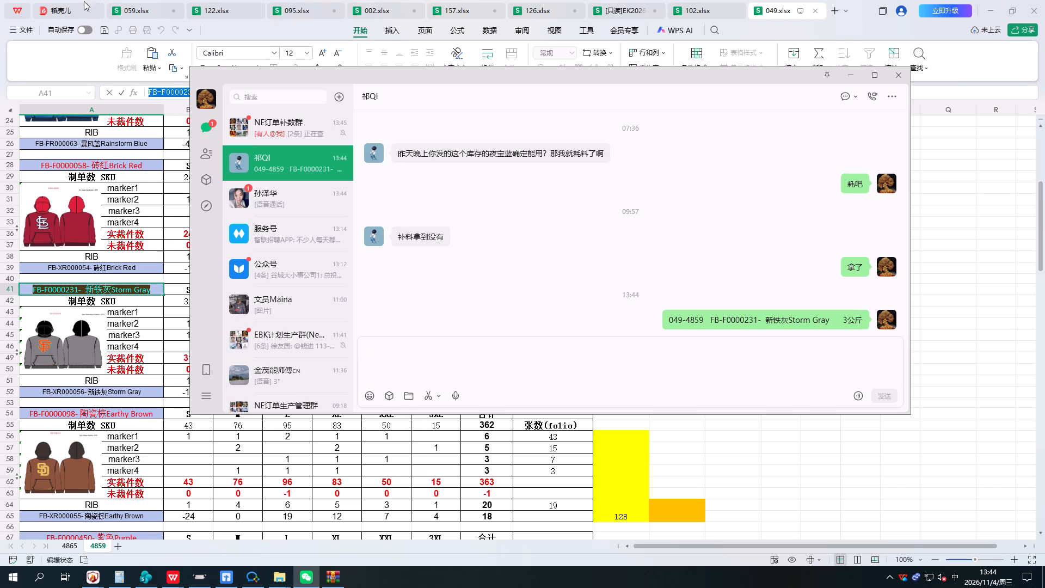
Write the follow-up message 生产配片 in the same chat, below the Storm Gray fabric message, and send it.
left_click(473, 369)
key("y")
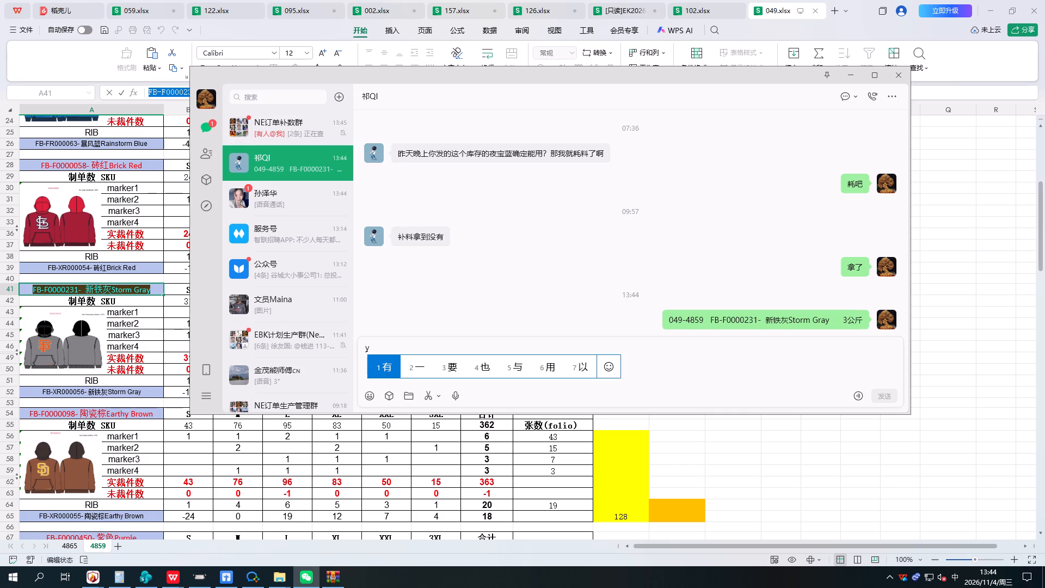
key("h")
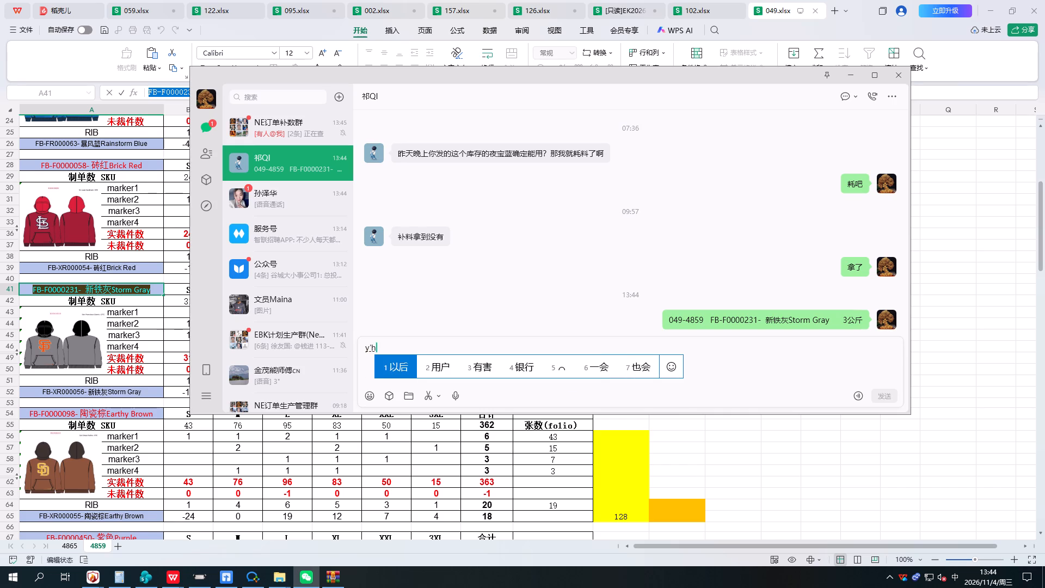
key("BackSpace")
key("BackSpace")
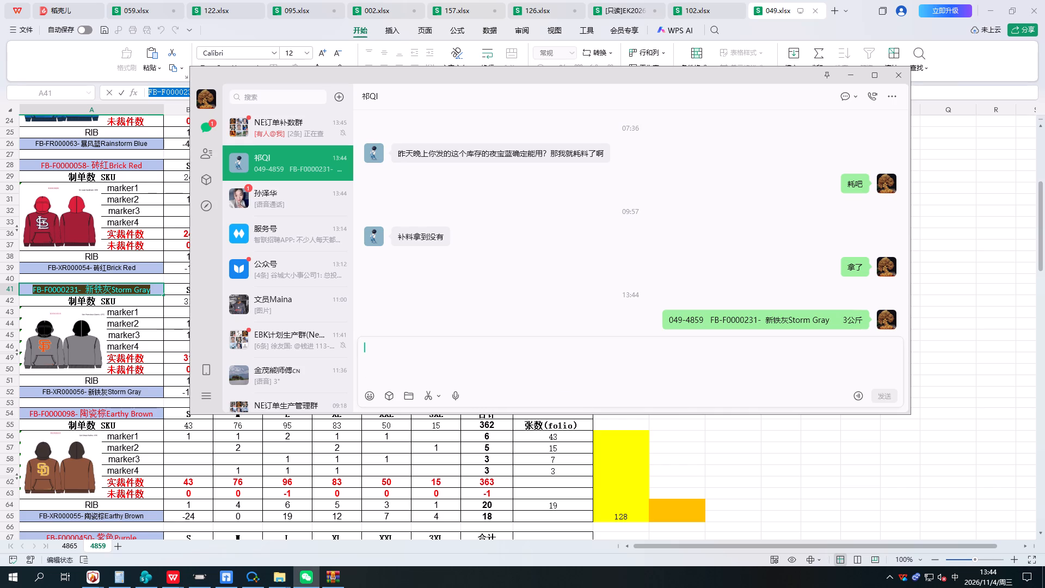
key("s")
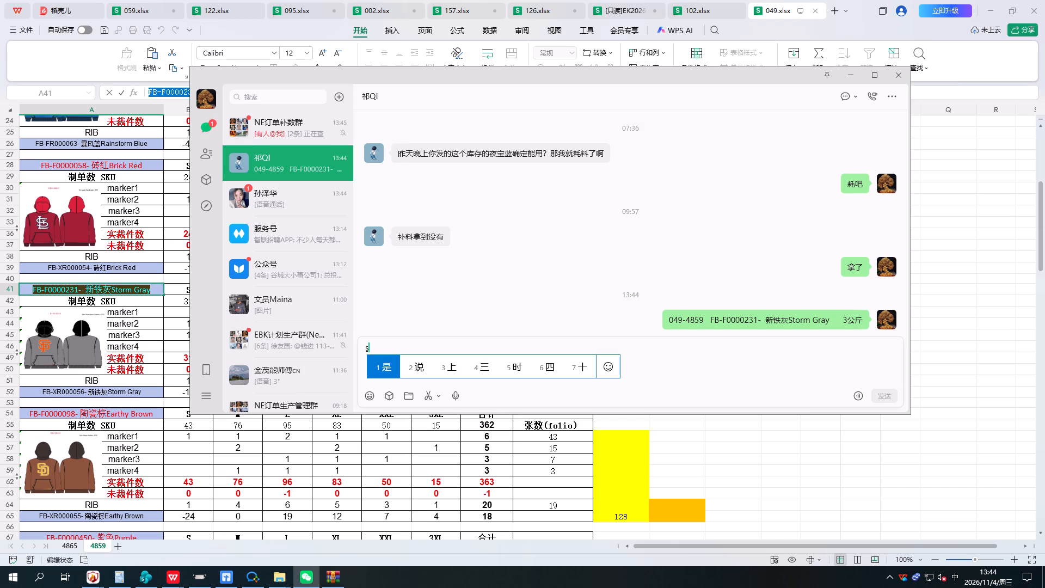
key("c")
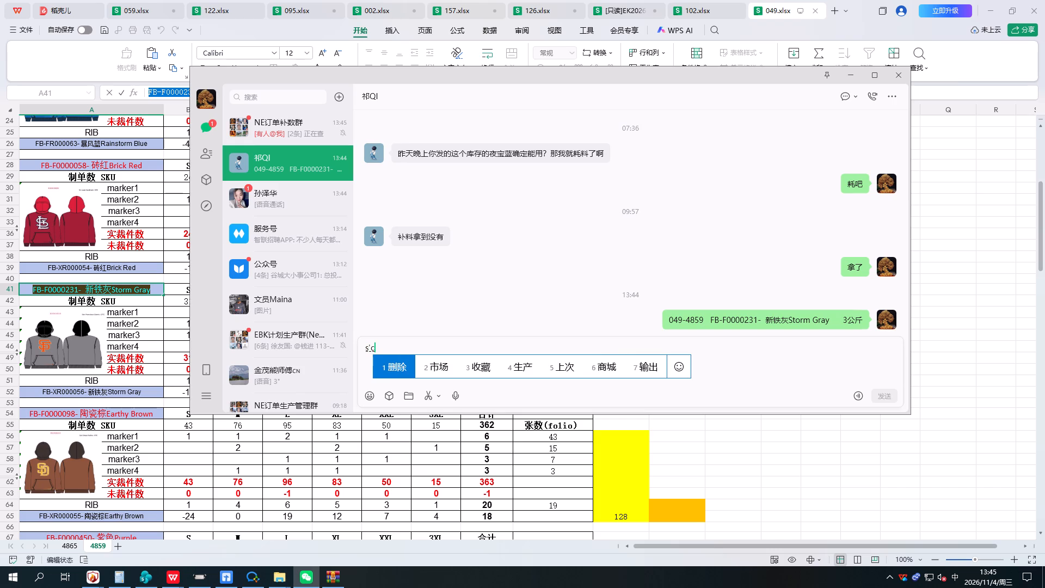
left_click(527, 371)
key("p")
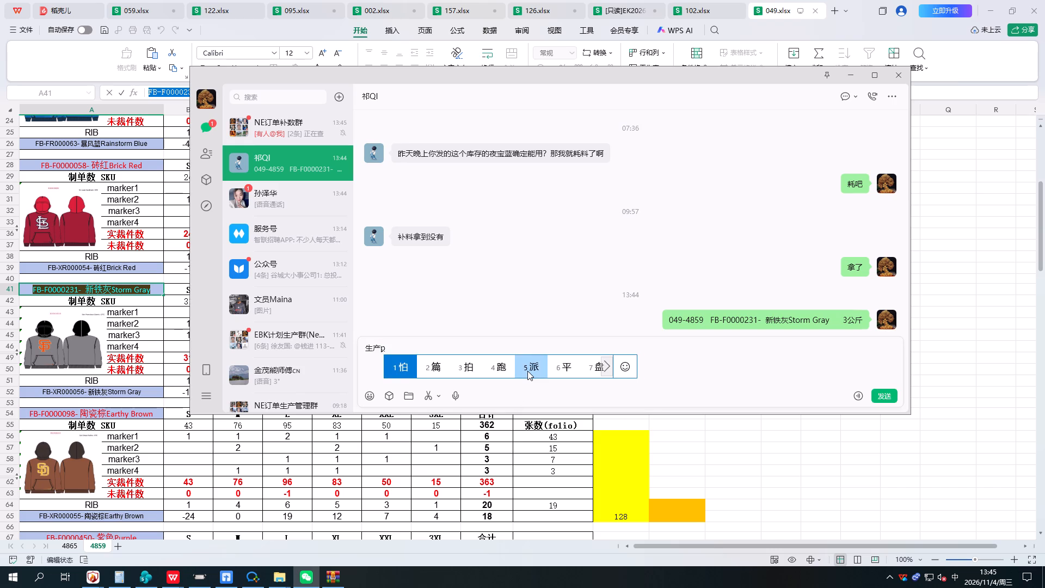
type("ei")
key("space")
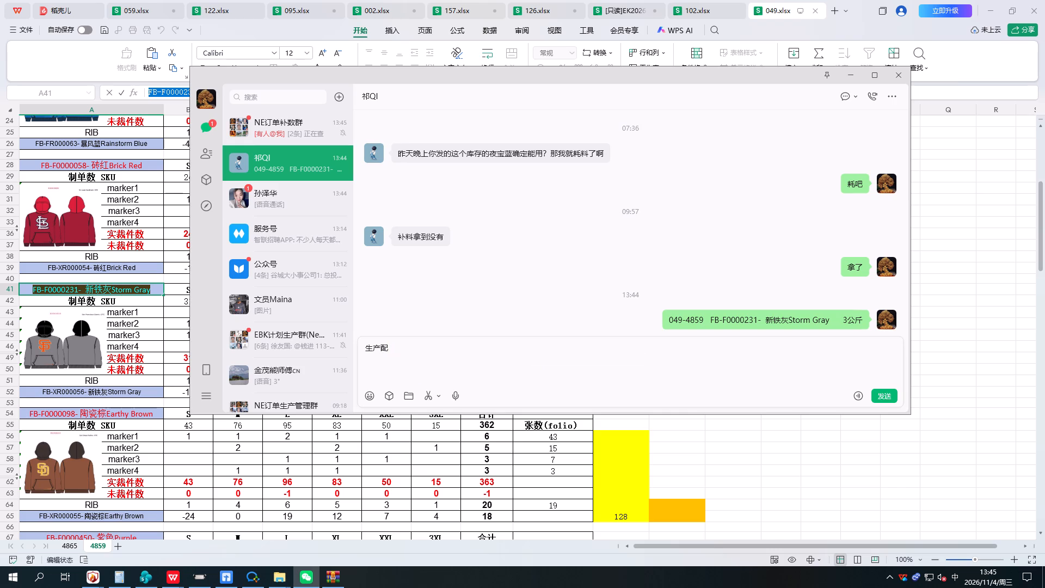
type("pian")
key("space")
left_click(892, 393)
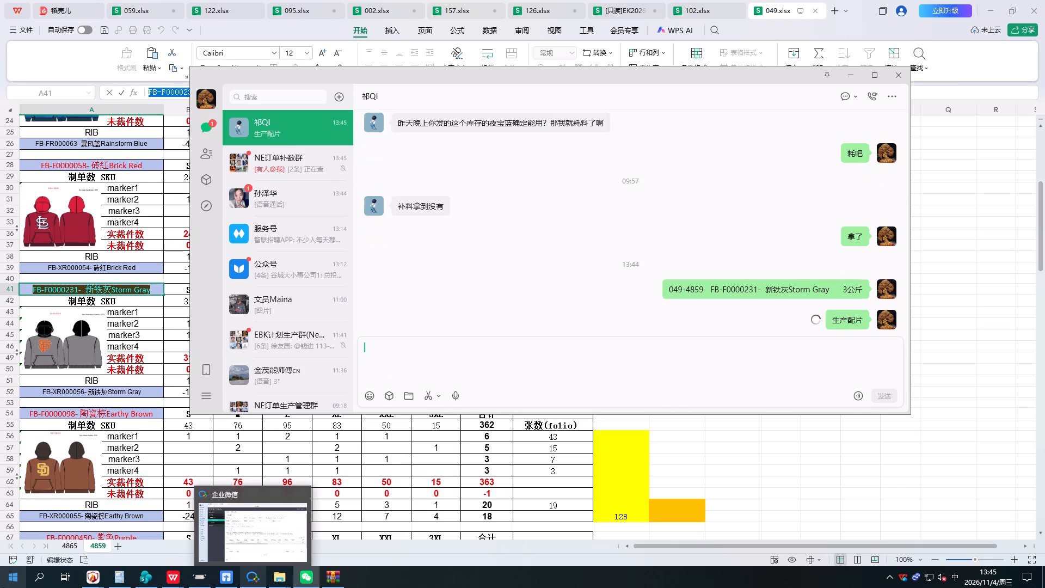
Open the photo posted in the NE订单补数群 chat and examine the circled SKU numbers on the labels and production order.
scroll(1044, 0, "up", 1)
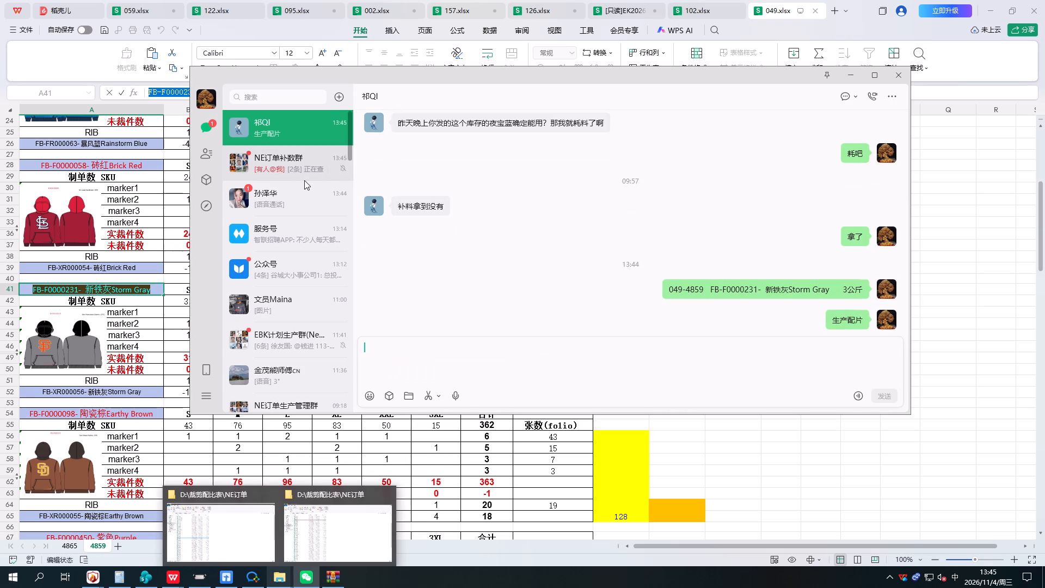
left_click(305, 169)
left_click(434, 151)
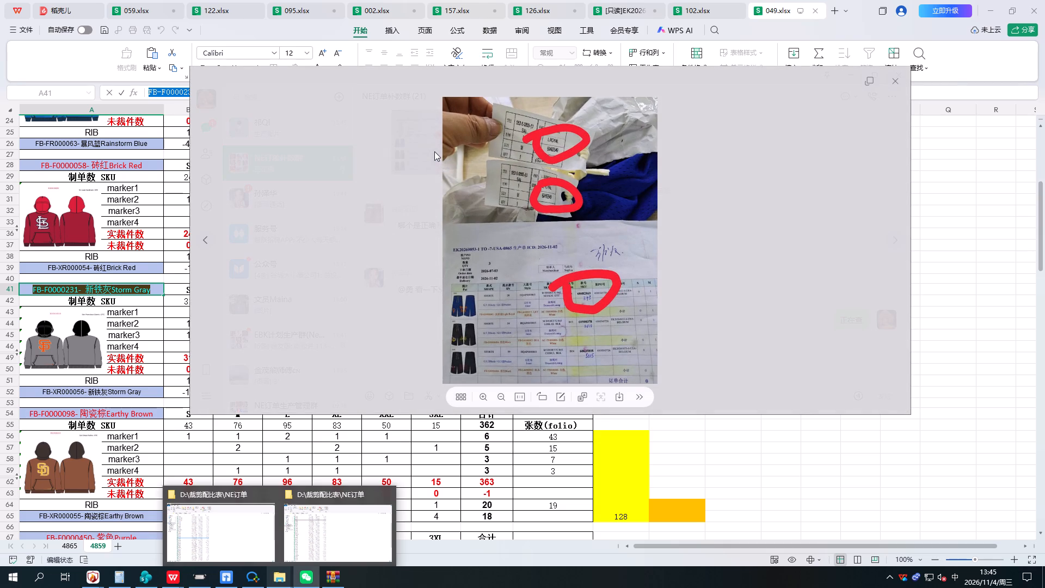
scroll(582, 318, "up", 4)
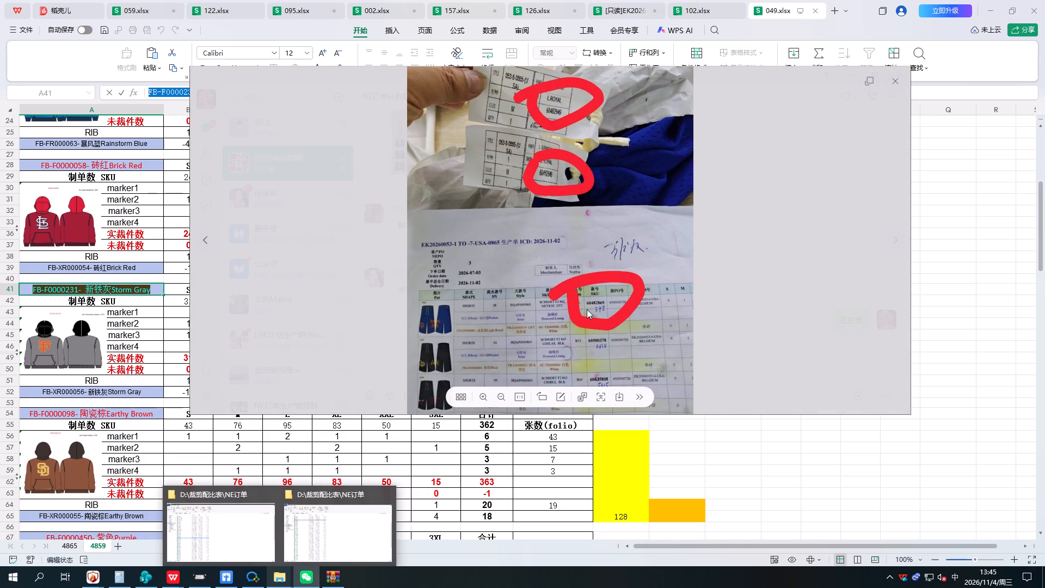
scroll(596, 301, "up", 4)
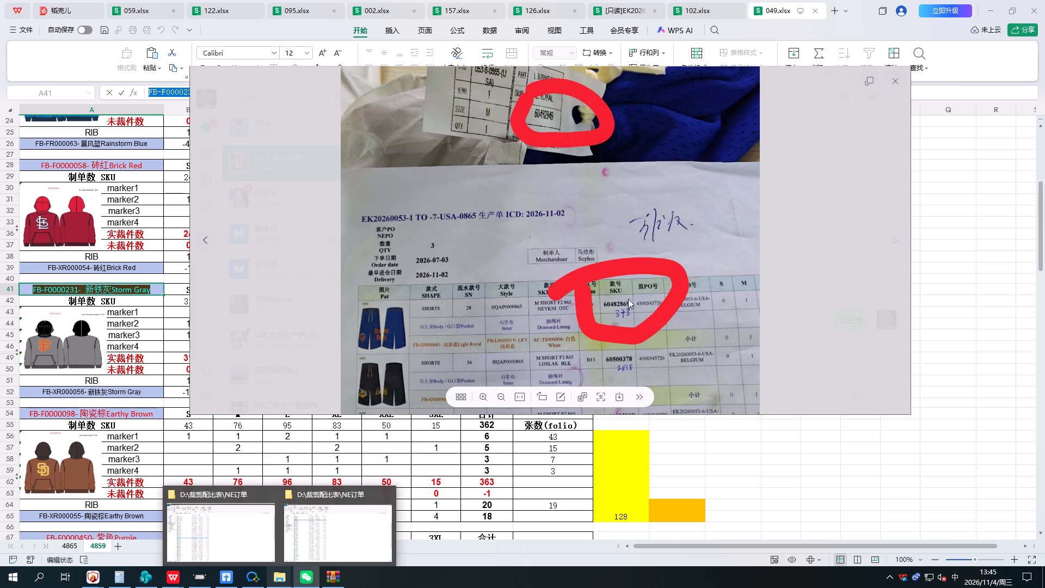
scroll(568, 130, "up", 5)
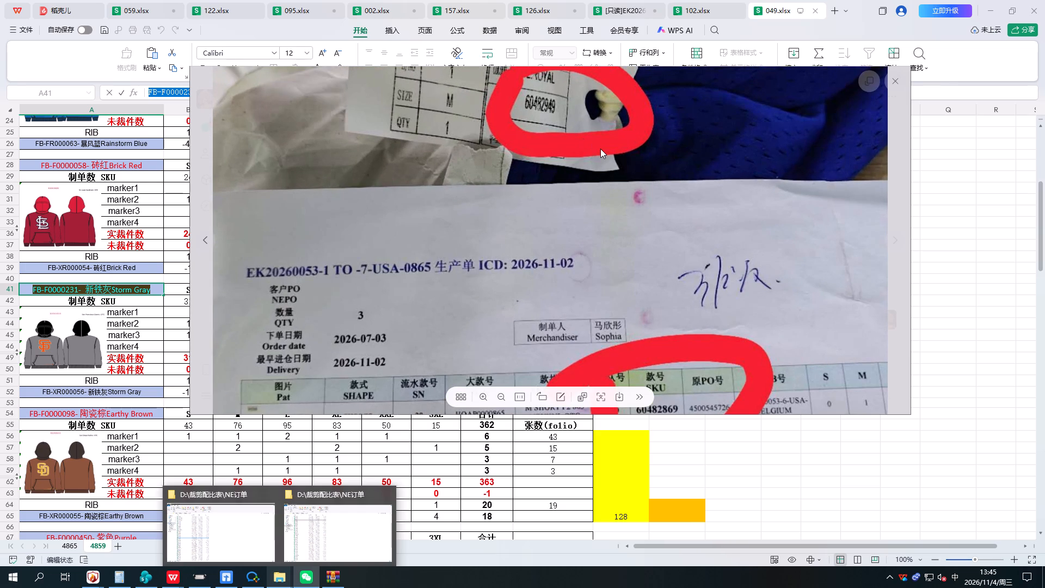
scroll(651, 290, "down", 3)
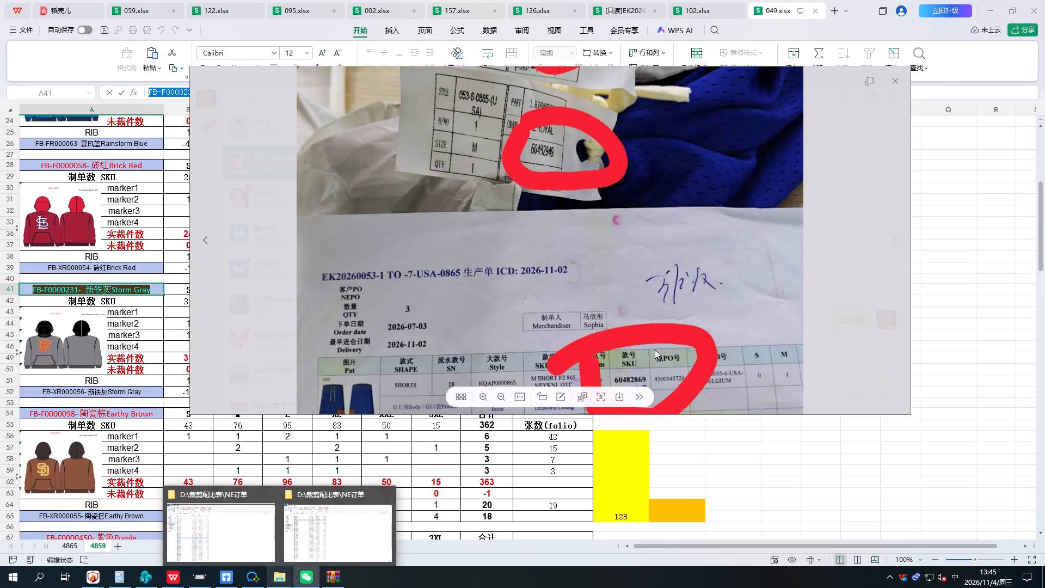
left_click_drag(655, 350, 688, 174)
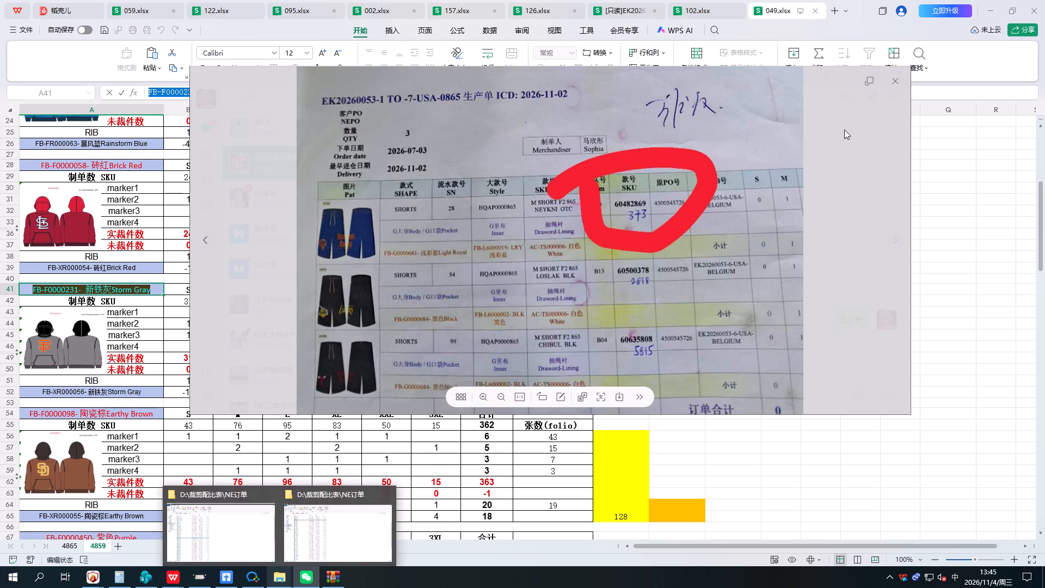
left_click(940, 164)
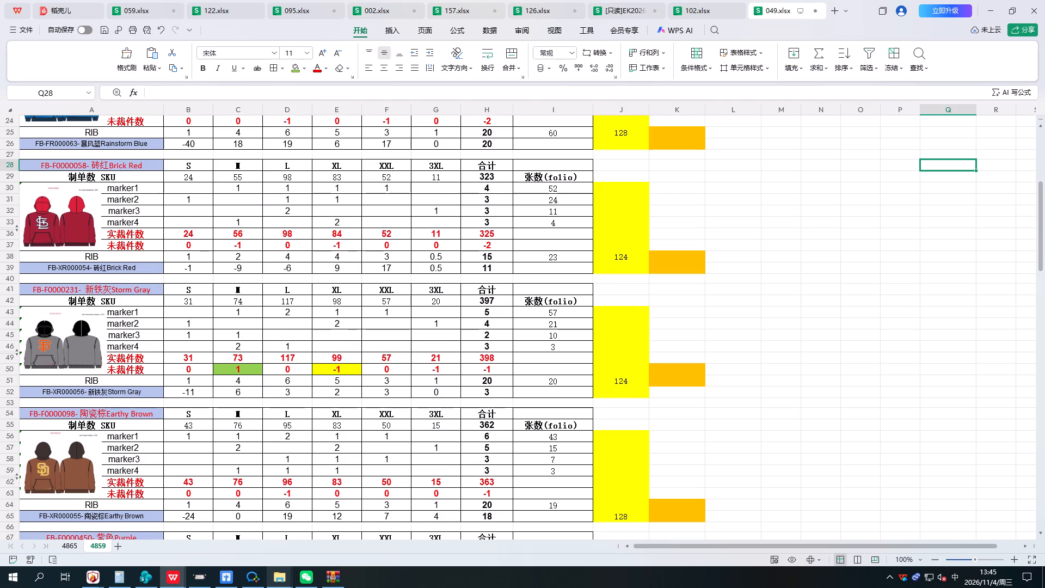
Switch to the purchase request in 企业微信 and enter 50 as the brand/specification of 筒料塑料薄膜袋.
left_click(254, 579)
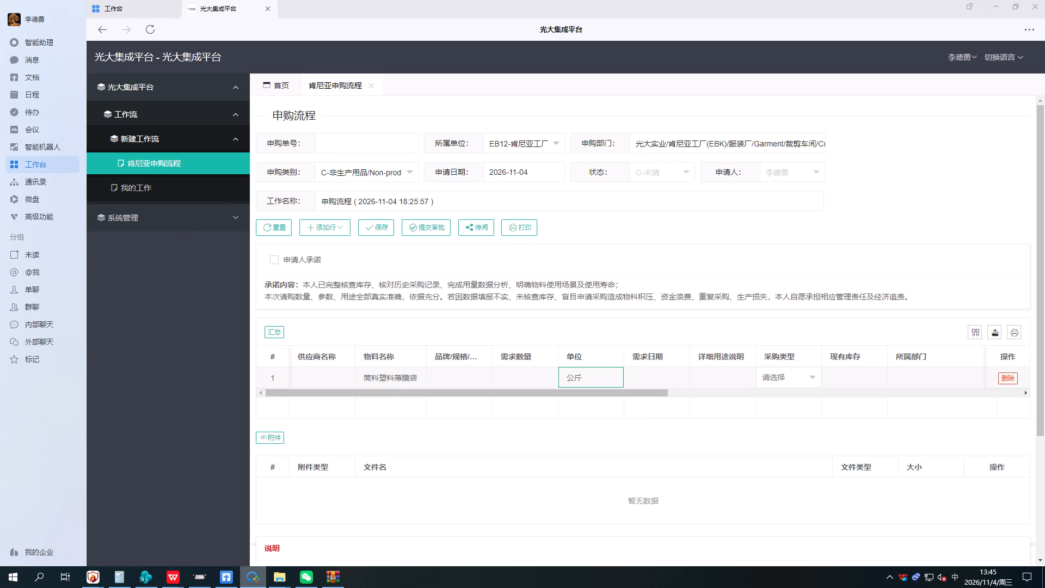
left_click(457, 379)
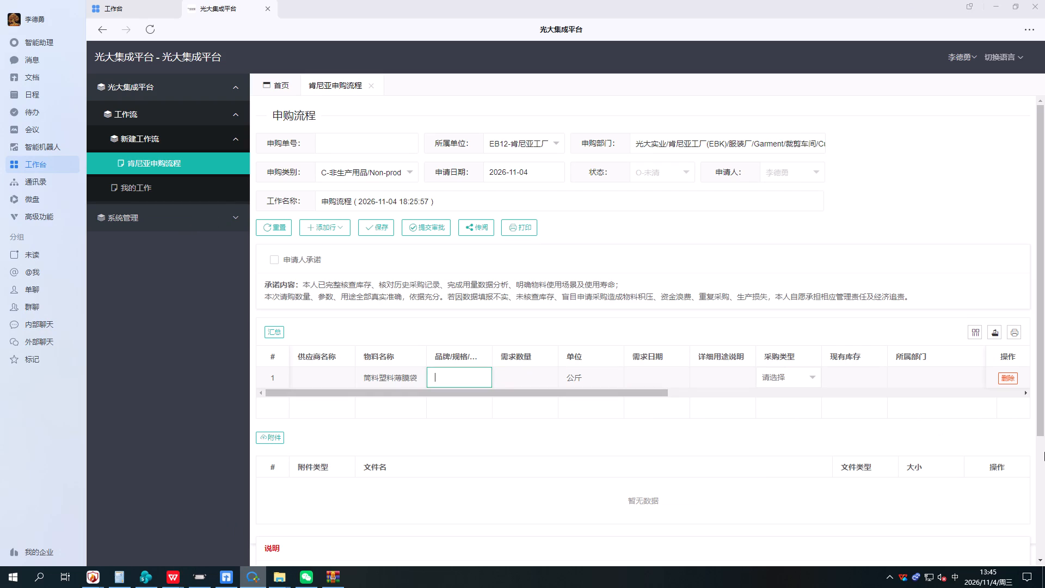
type("50")
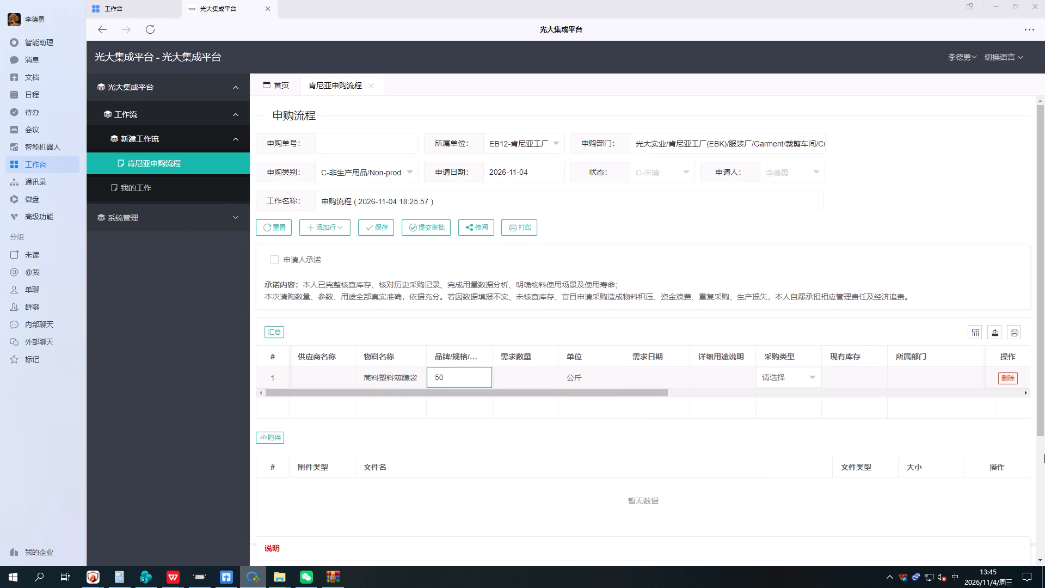
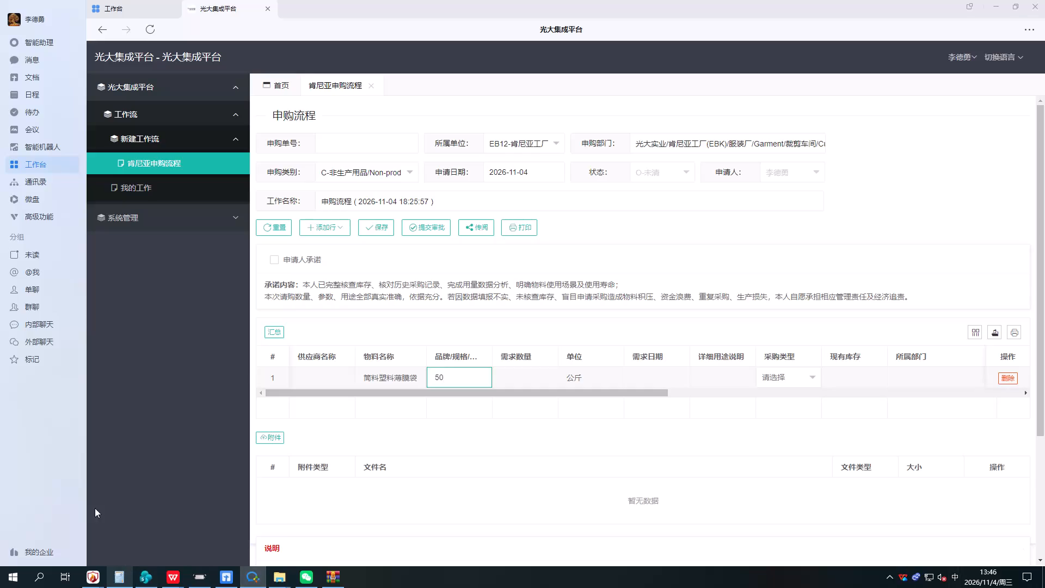
Complete the brand/specification of 筒料塑料薄膜袋 so that it reads 宽50CM.
left_click(437, 377)
type("kuan")
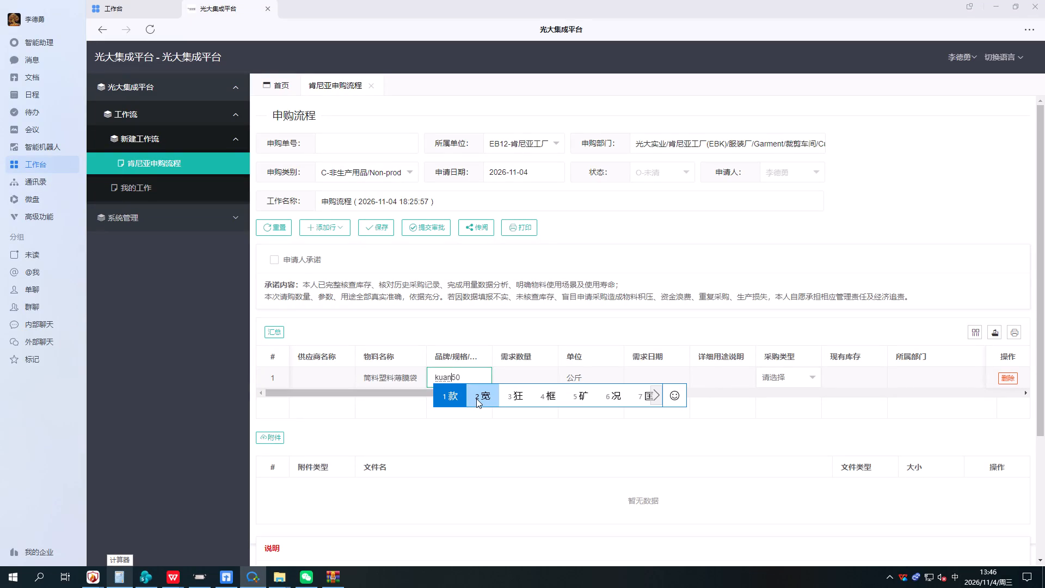
left_click(484, 400)
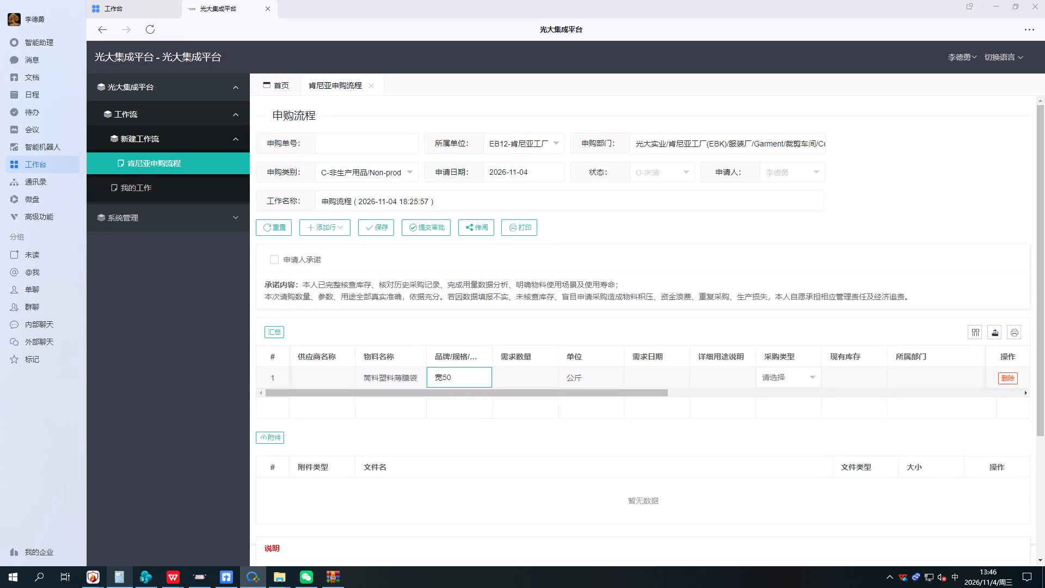
left_click(464, 379)
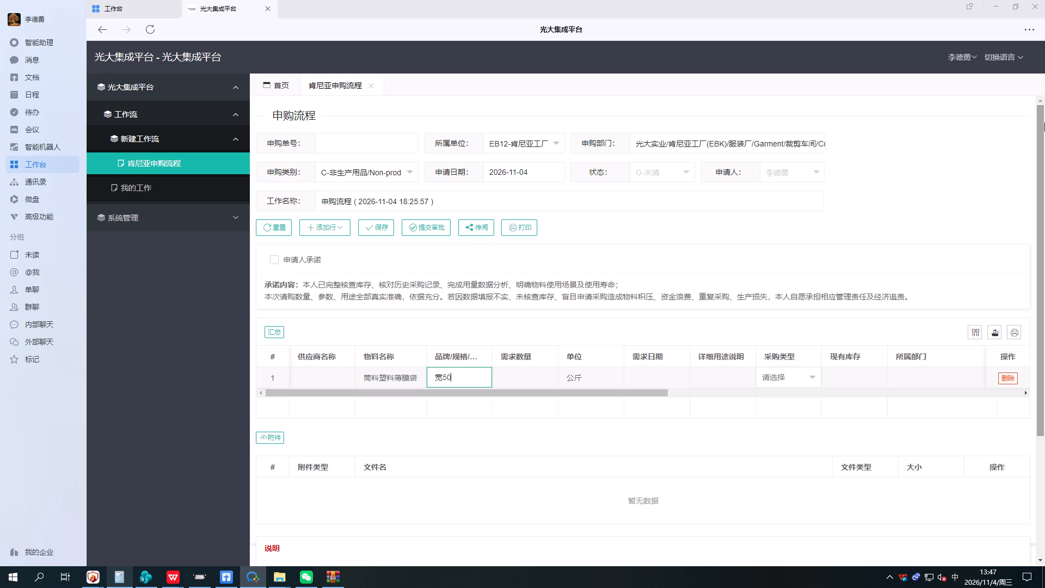
type("CM")
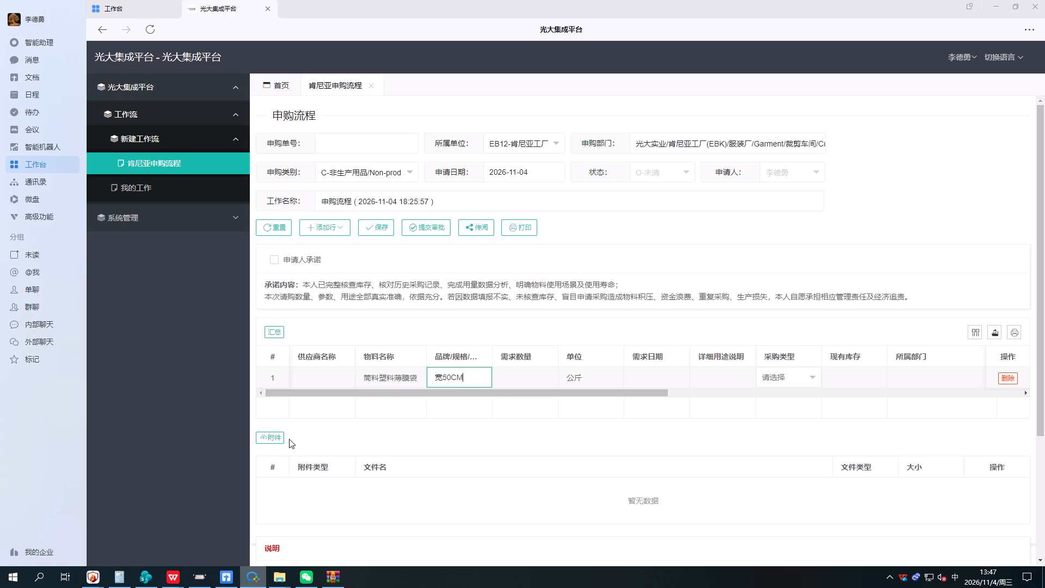
Set the item's required quantity (需求数量) to 200 and its required date (需求日期) to 2026-11-04.
left_click(522, 381)
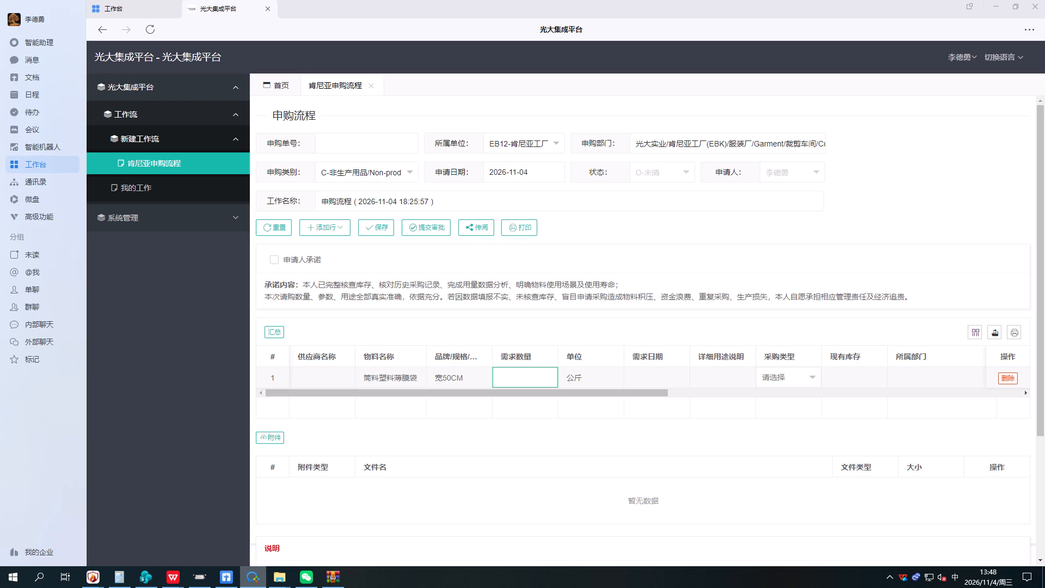
type("200")
left_click(647, 376)
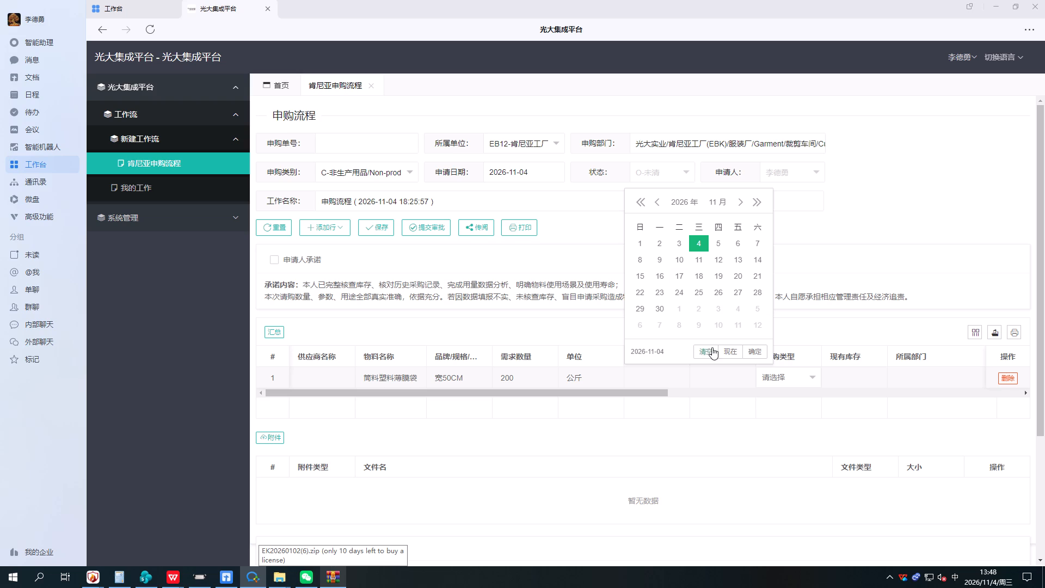
left_click(755, 353)
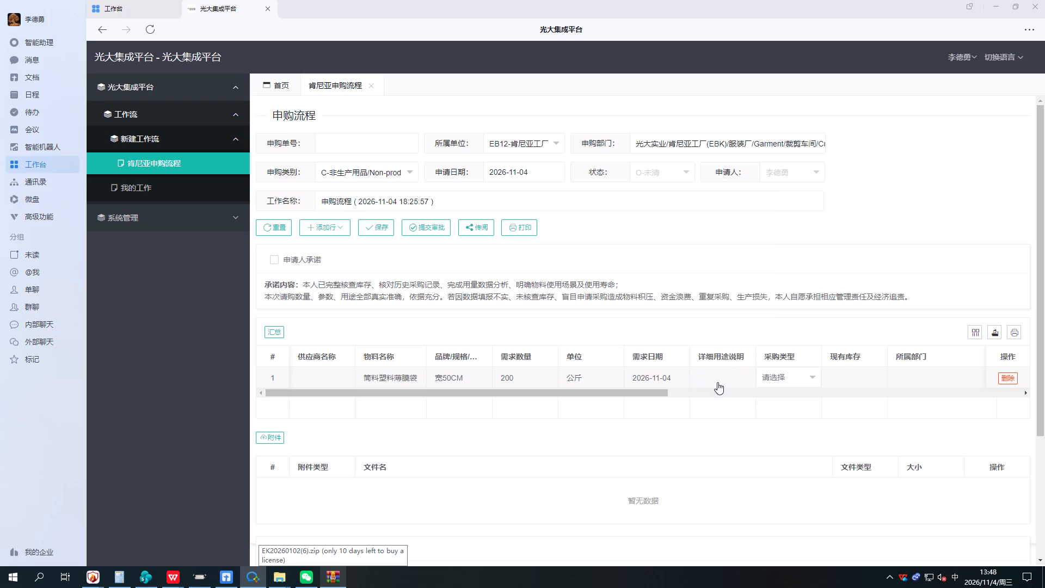
Open the item's detailed usage description (详细用途说明) and write 装布料 in Chinese.
left_click(723, 382)
left_click(625, 323)
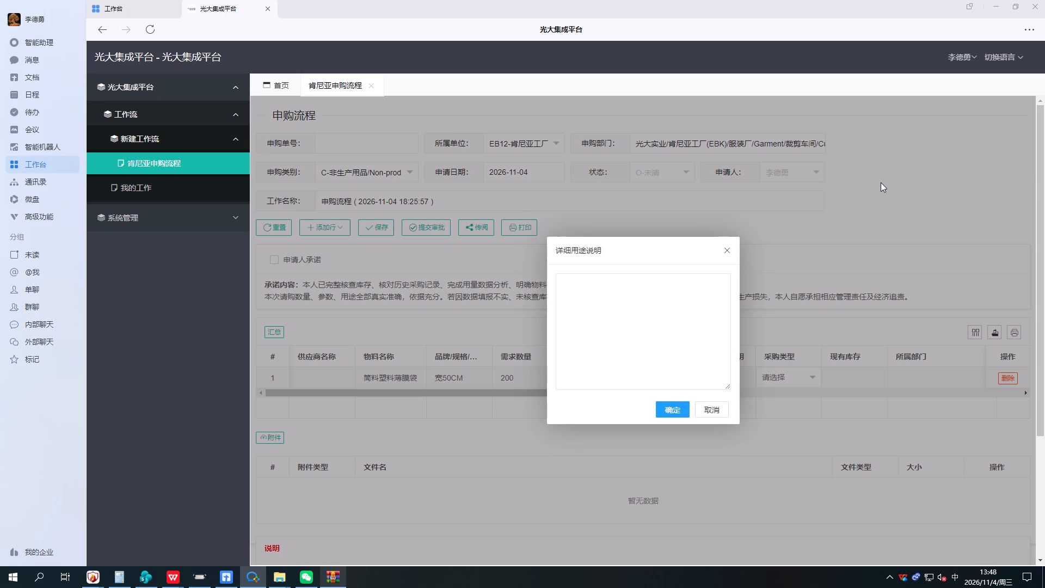
key("b")
key("BackSpace")
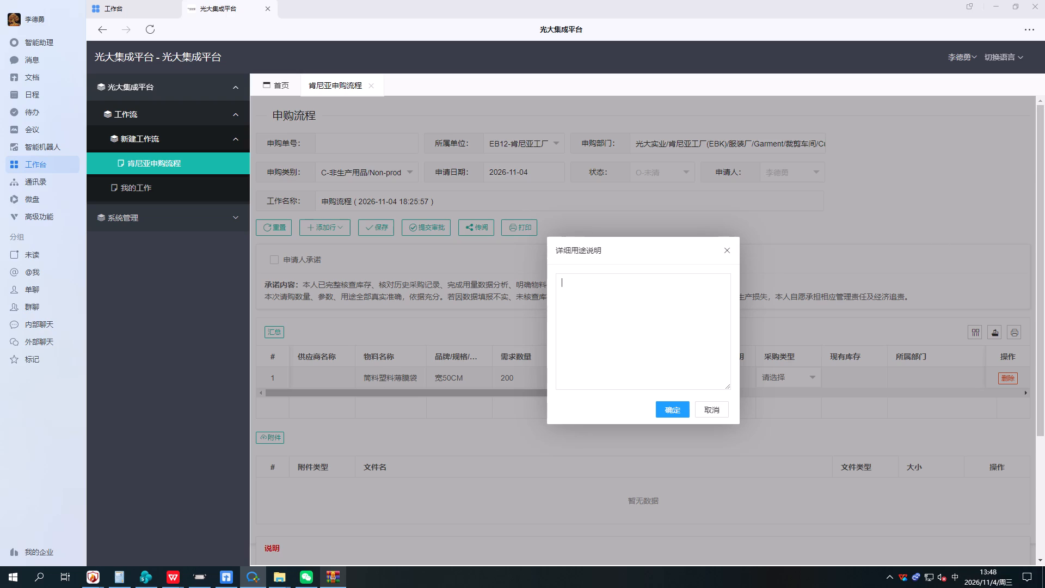
left_click(600, 294)
type("bu")
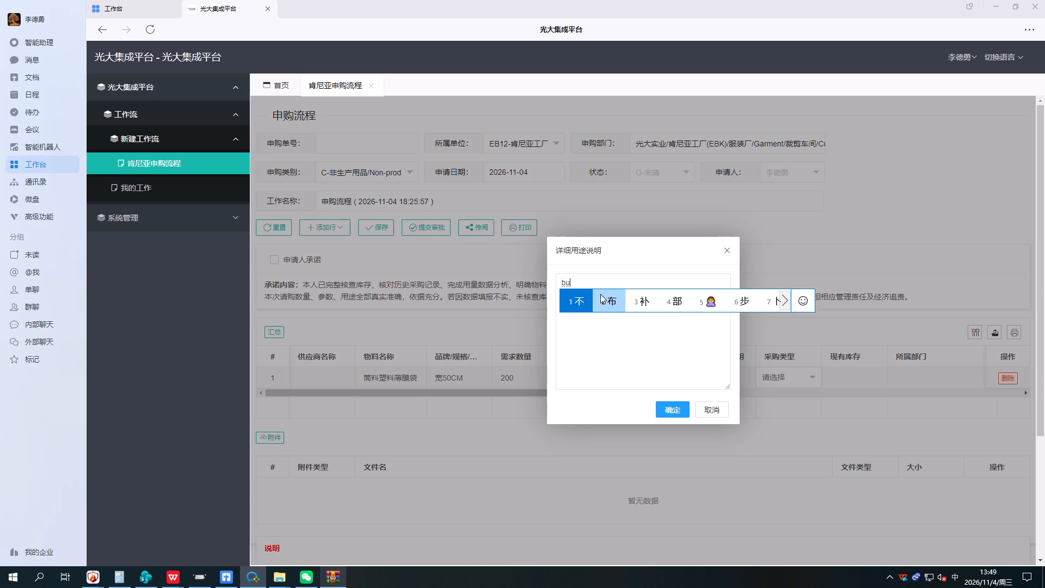
key("2")
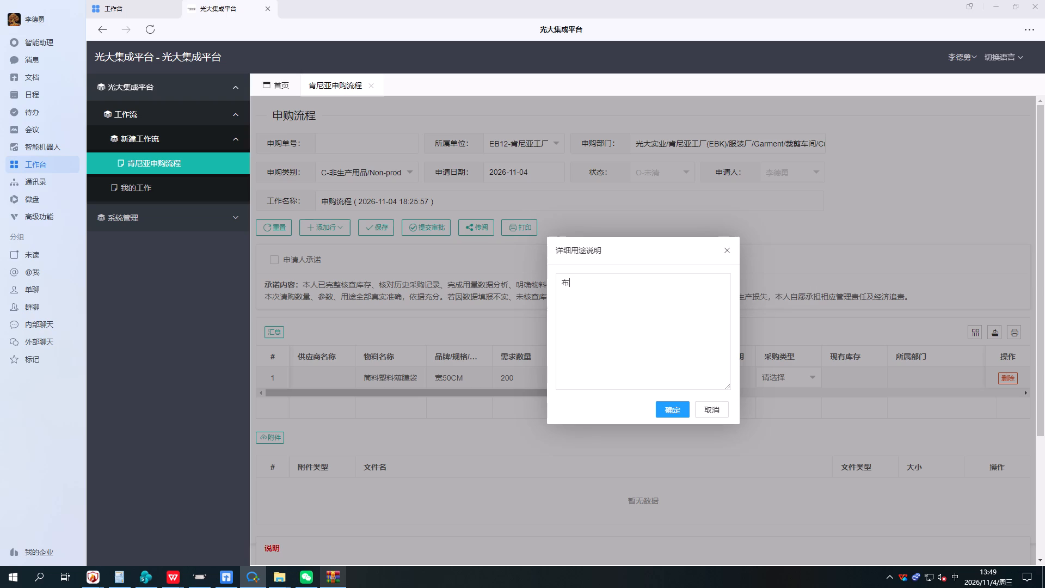
type("liao")
key("space")
left_click(562, 286)
type("zhuang")
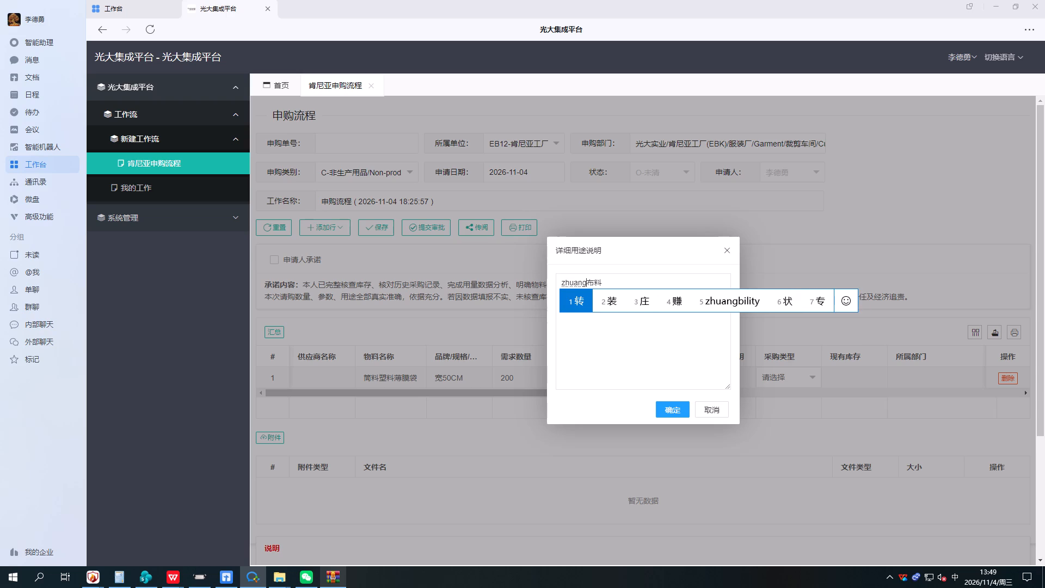
left_click(611, 303)
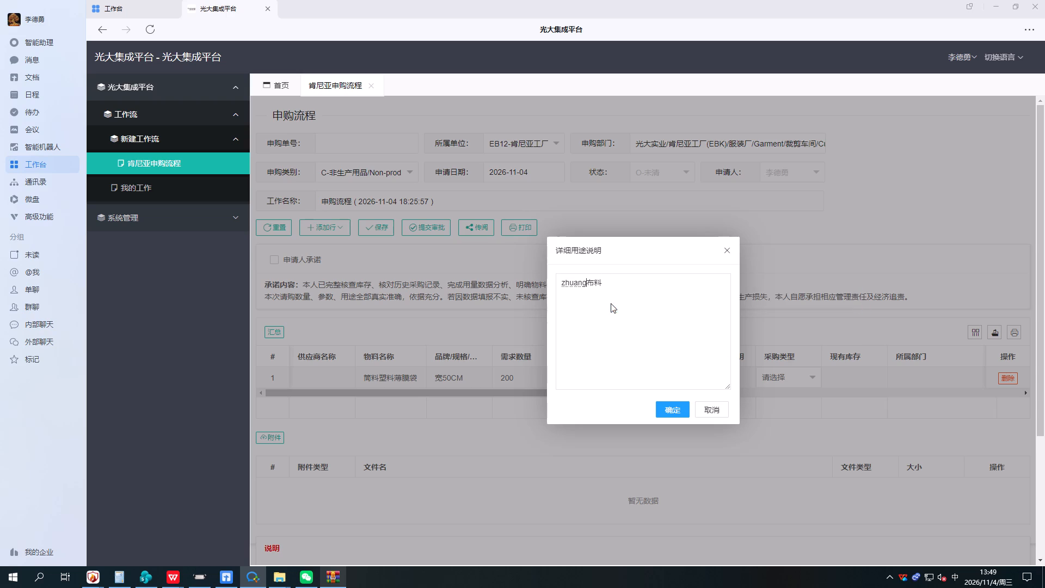
left_click(603, 286)
Extend the usage description with 裁片, joined by 及, so it reads 装布料及裁片, and confirm it.
key("comma")
key("c")
type("ai")
type("pian")
key("space")
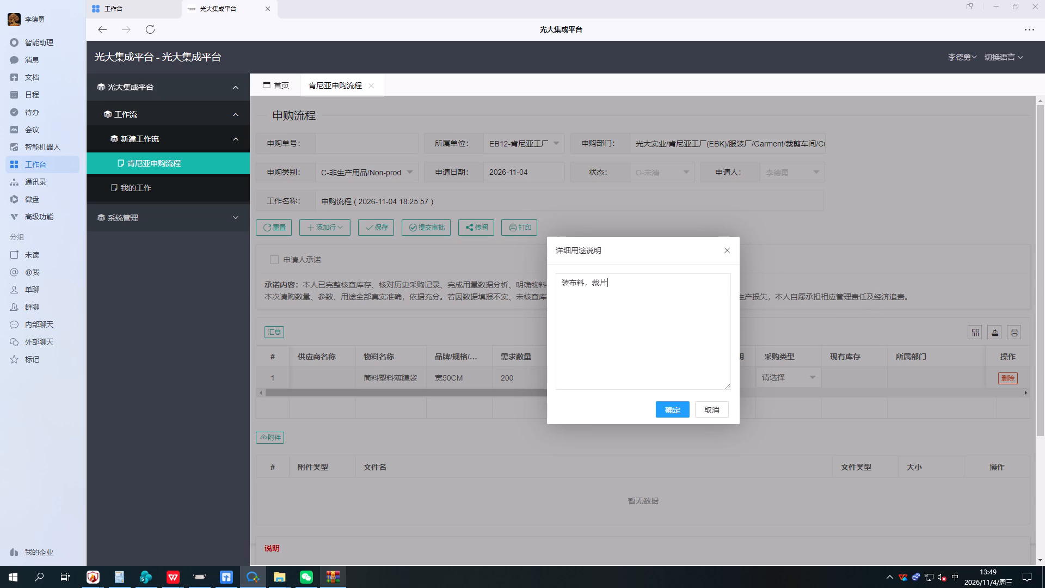
left_click(616, 287)
left_click_drag(592, 286, 583, 285)
type("ji")
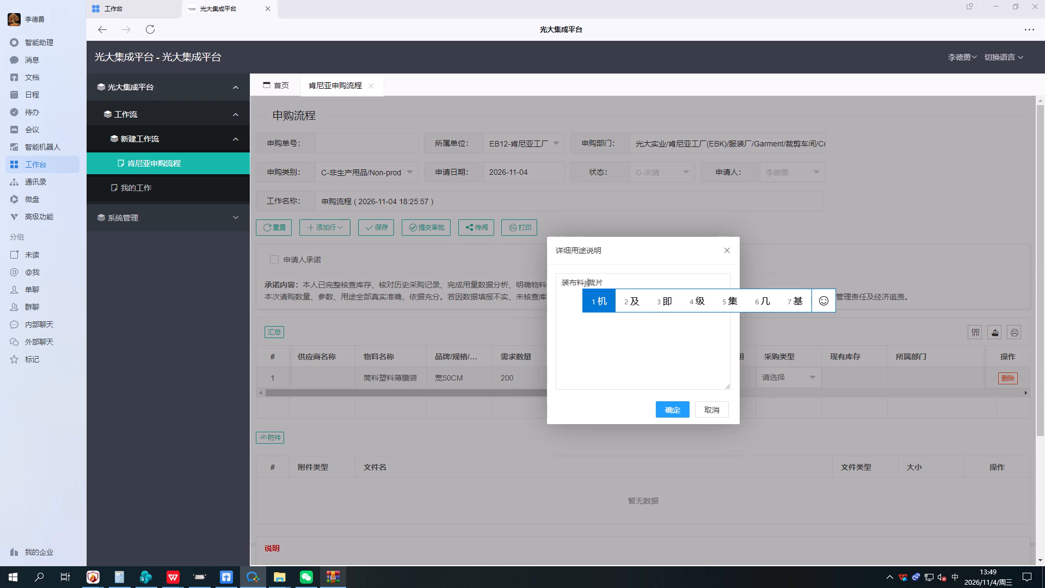
left_click(636, 306)
left_click(674, 406)
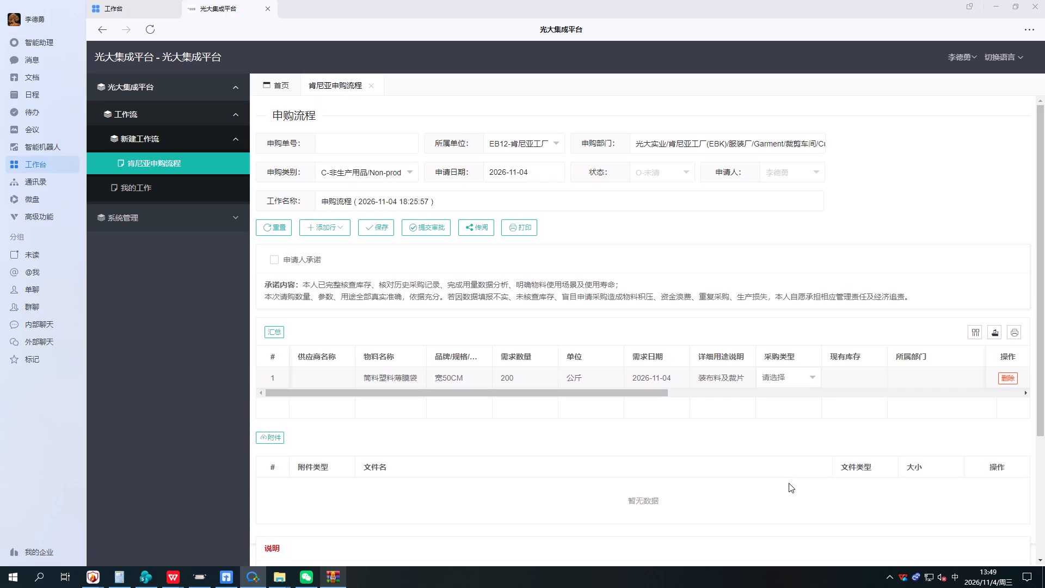
Set the item's purchase type (采购类型) to 新增采购.
left_click(813, 379)
left_click(788, 422)
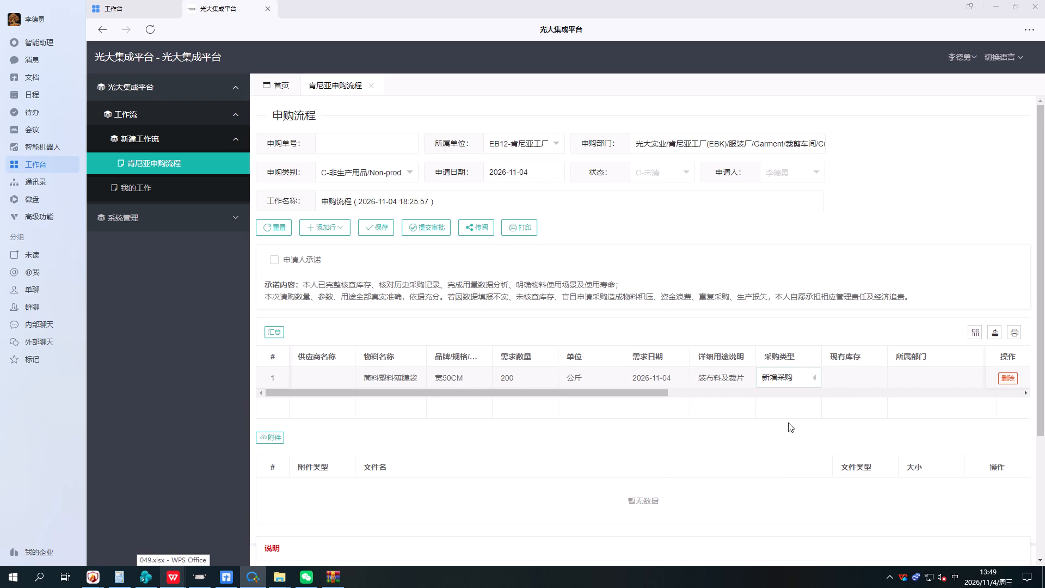
Enter 0 as the item's existing stock (现有库存) and 裁剪 as its department (所属部门).
left_click(851, 378)
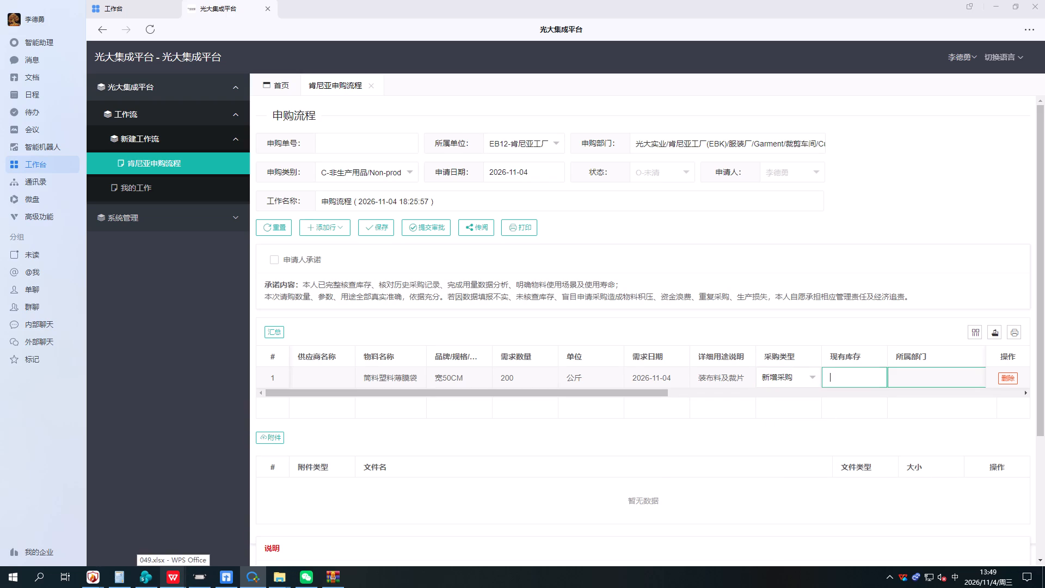
key("0")
left_click(919, 379)
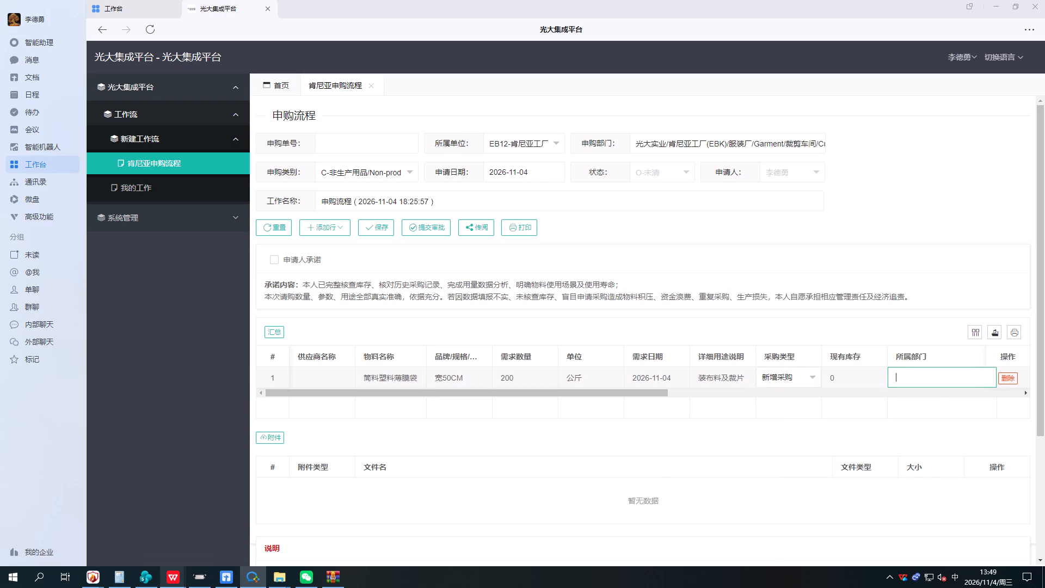
key("c")
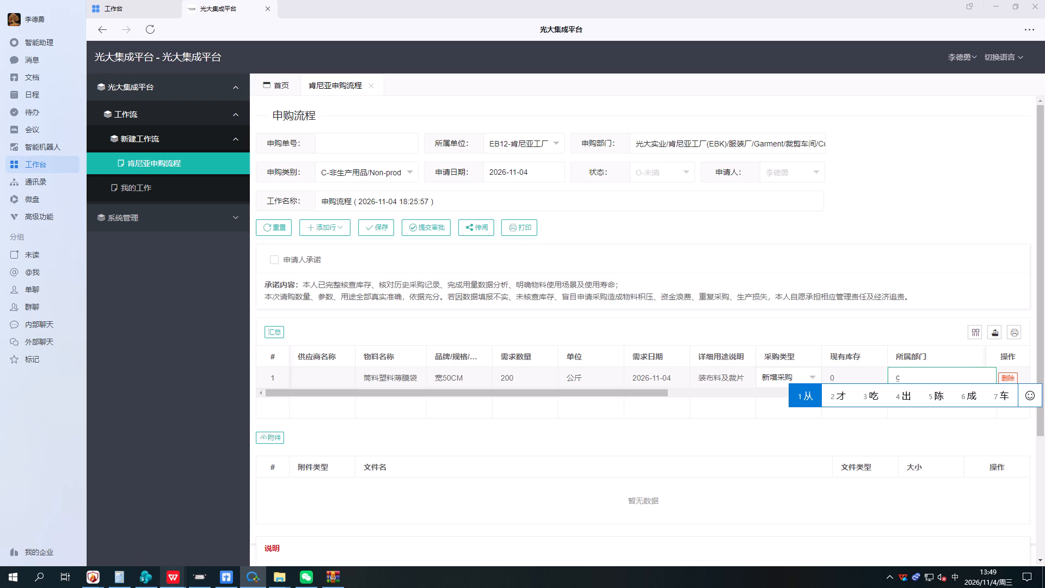
key("j")
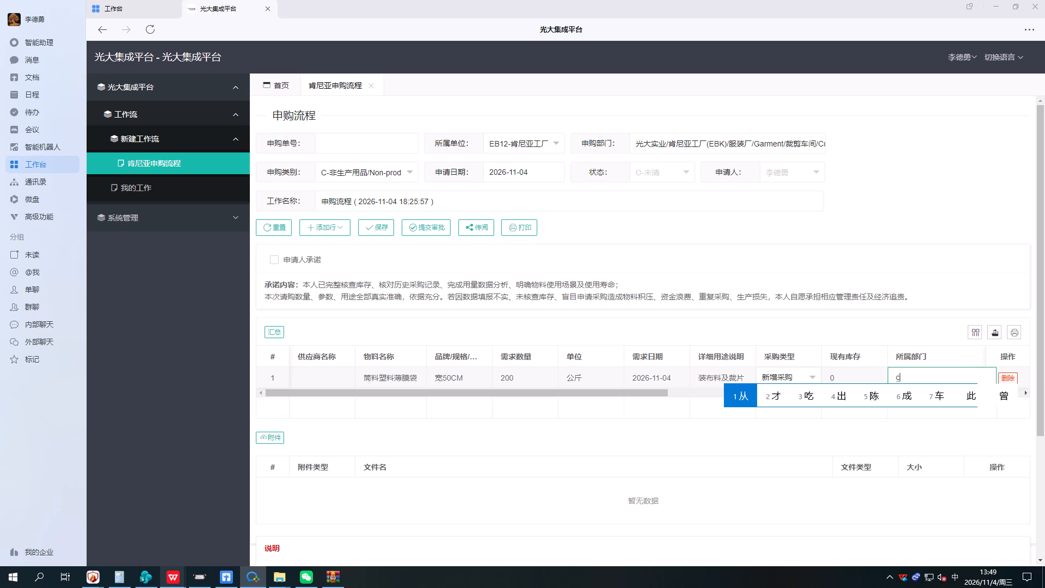
left_click(750, 394)
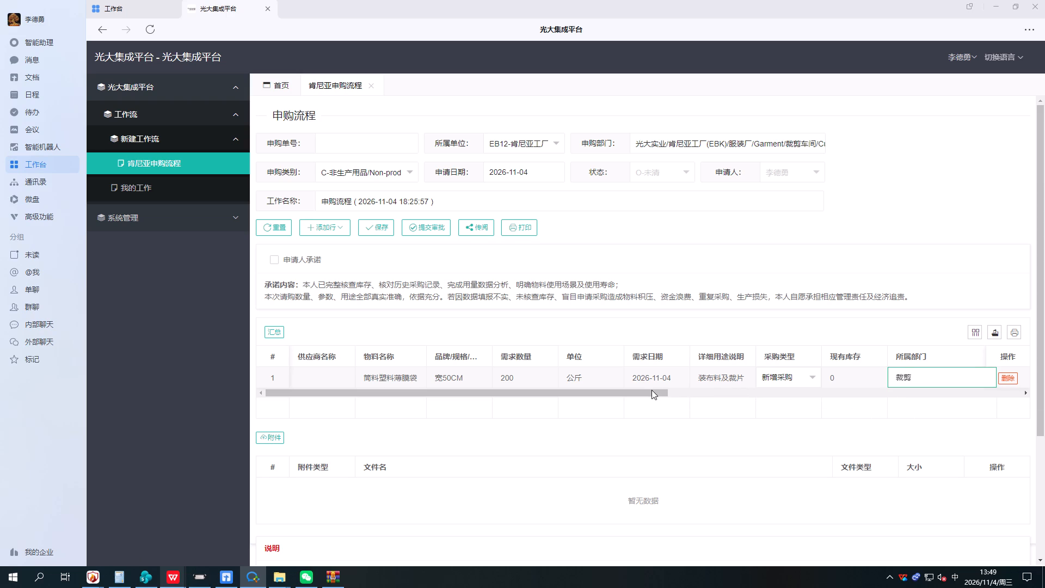
Set the item's currency (币种) to RMB-人民币.
left_click_drag(649, 394, 788, 397)
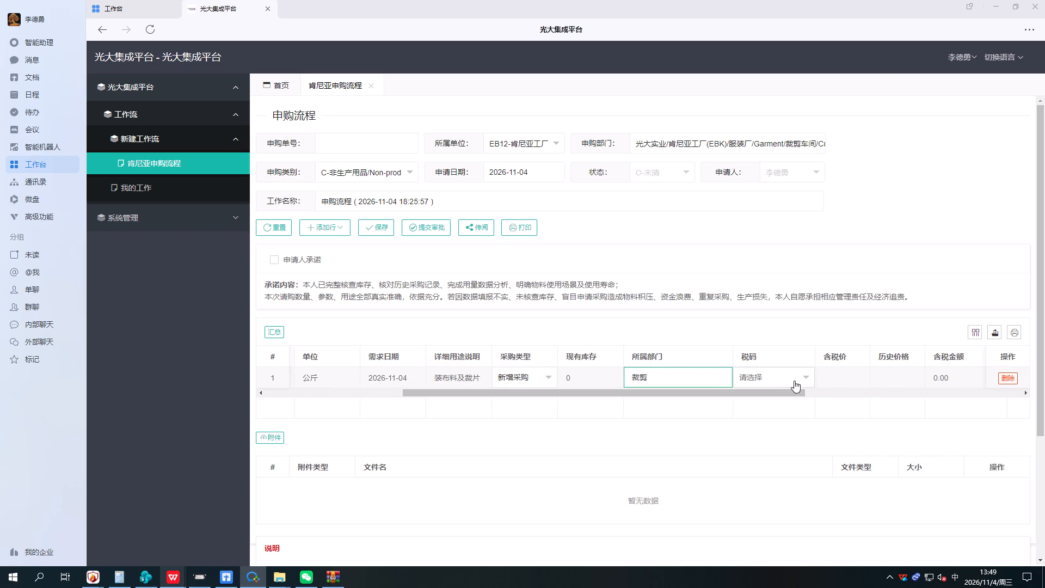
left_click_drag(796, 394, 899, 402)
left_click(884, 378)
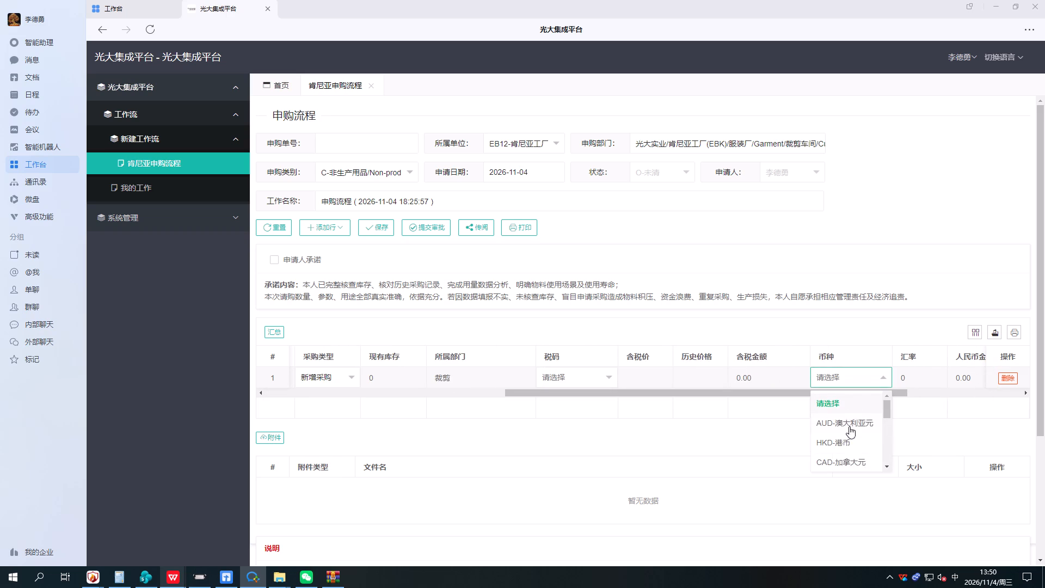
scroll(848, 440, "down", 3)
left_click(840, 394)
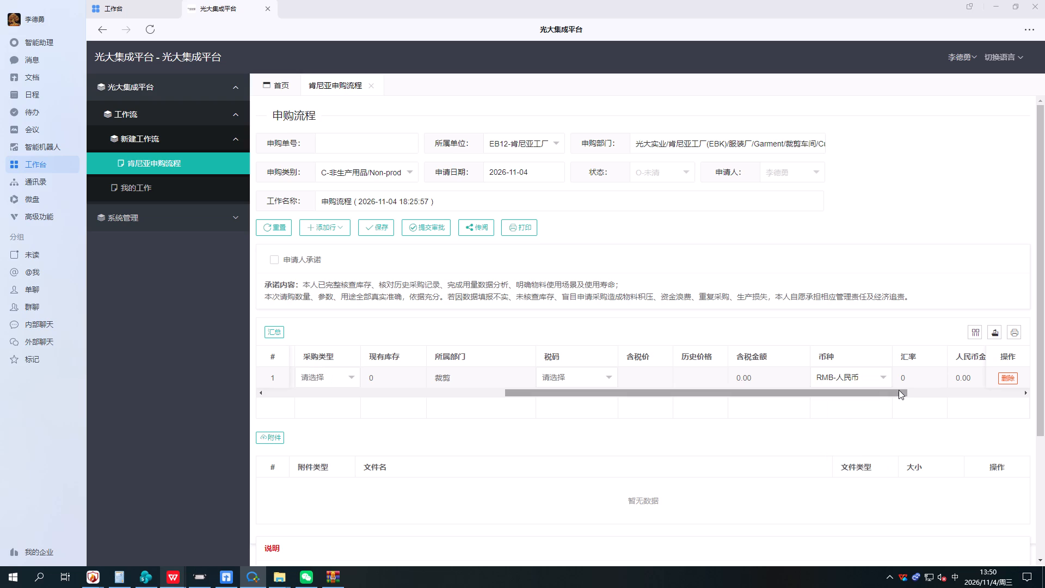
Set the item's purchase location (采购地) to 中国.
left_click_drag(899, 390, 903, 390)
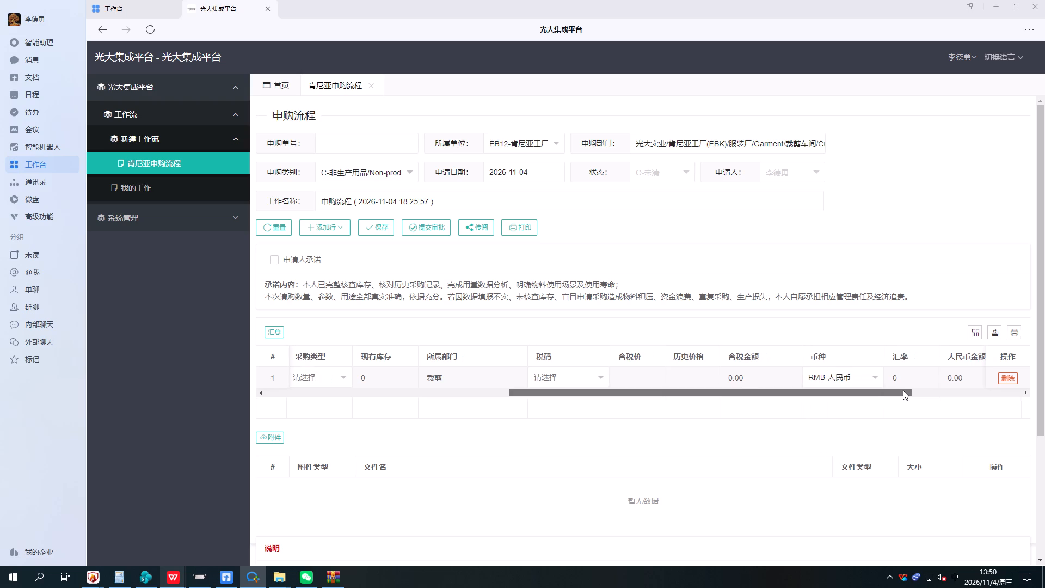
left_click_drag(903, 390, 970, 397)
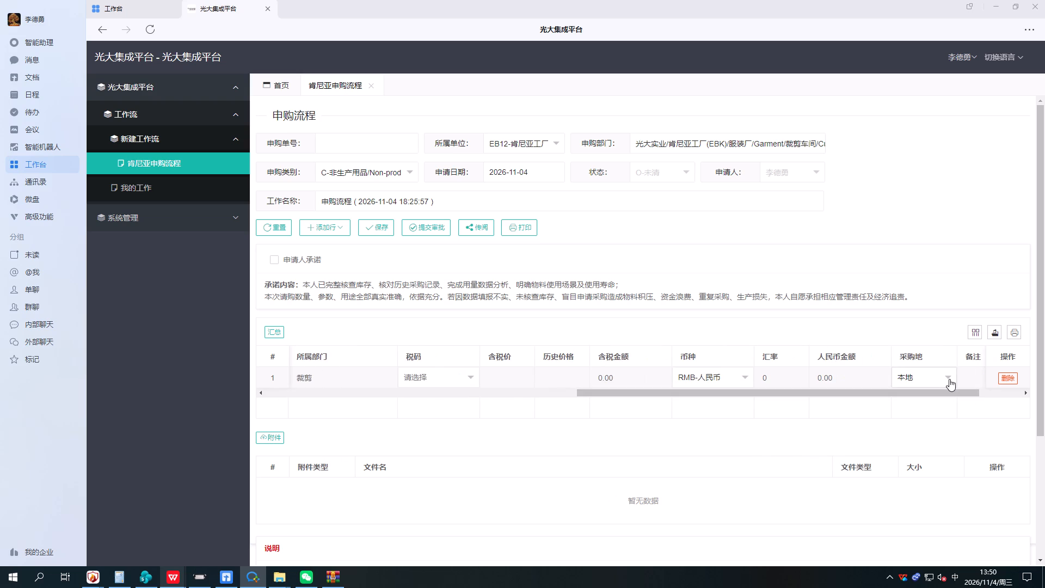
left_click(949, 377)
left_click(909, 424)
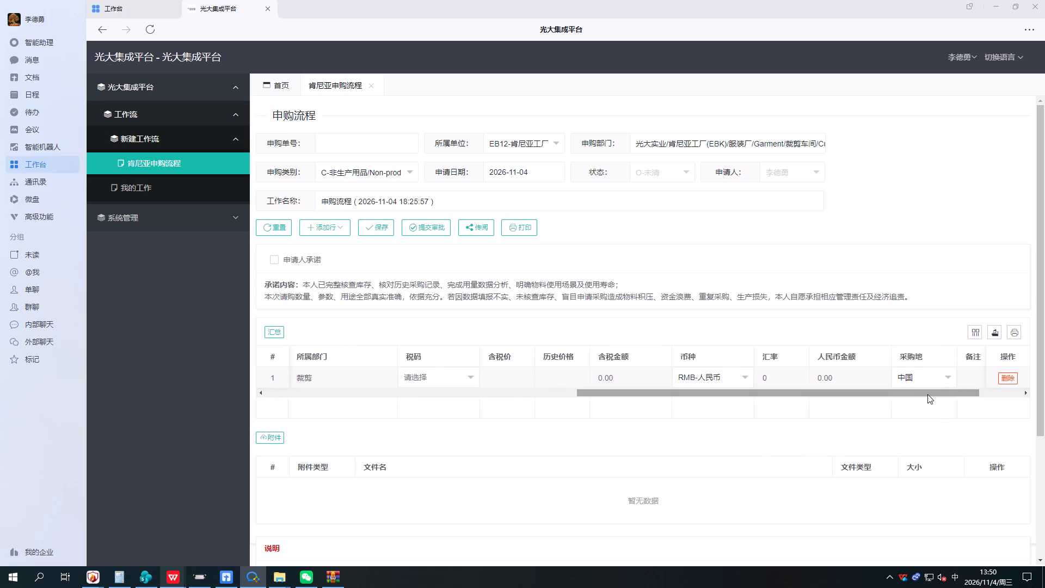
Enter 大约用8个月 as the item's remark (备注).
left_click_drag(931, 393, 1034, 395)
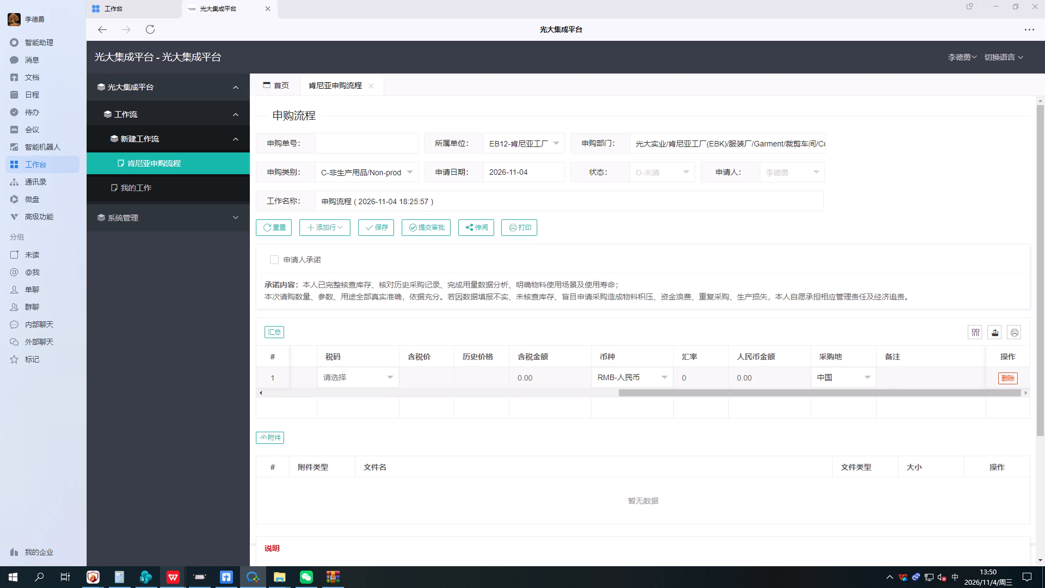
left_click(921, 379)
key("d")
key("a")
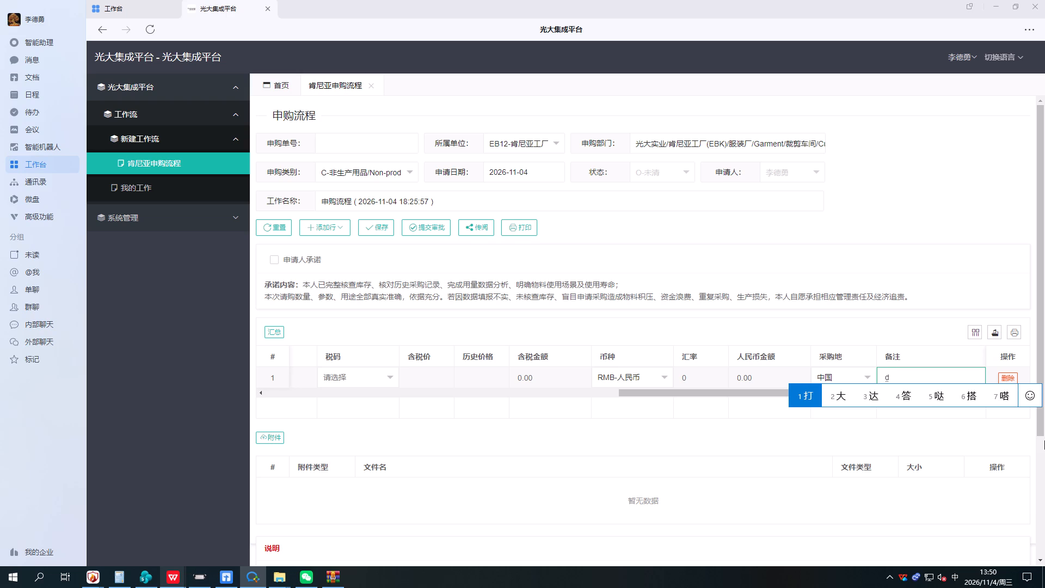
key("2")
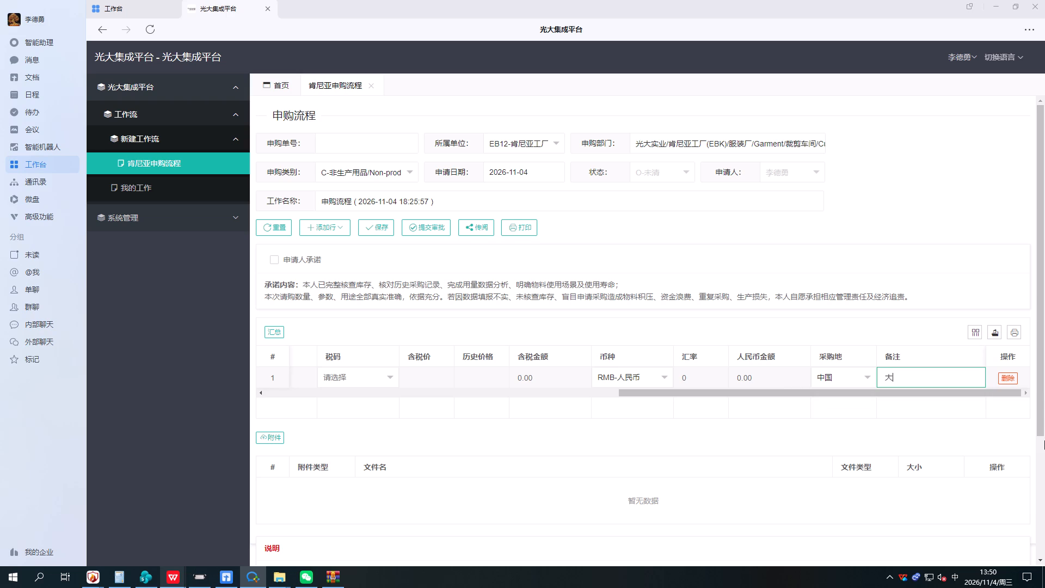
type("yu")
key("e")
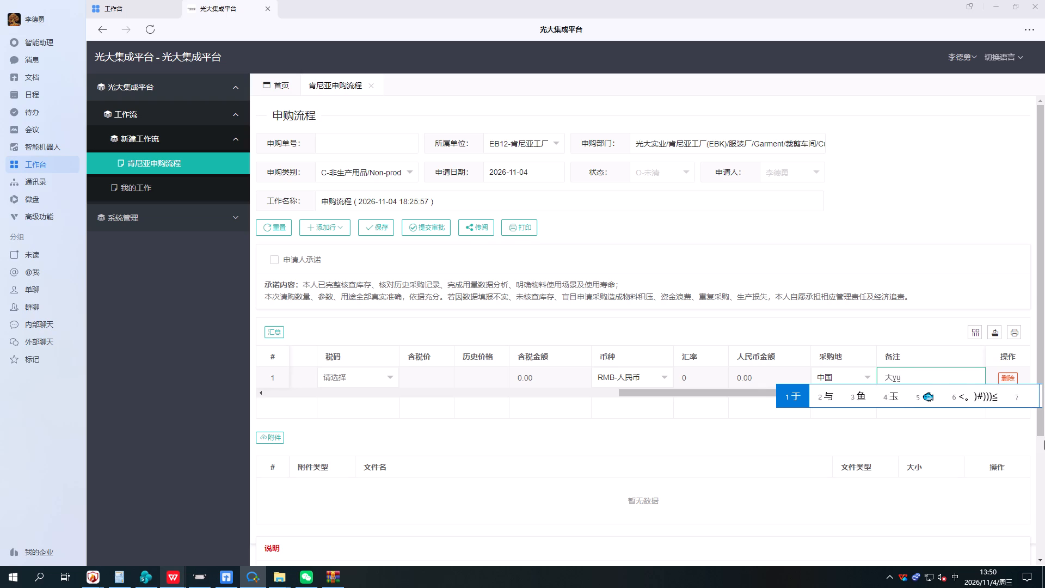
key("space")
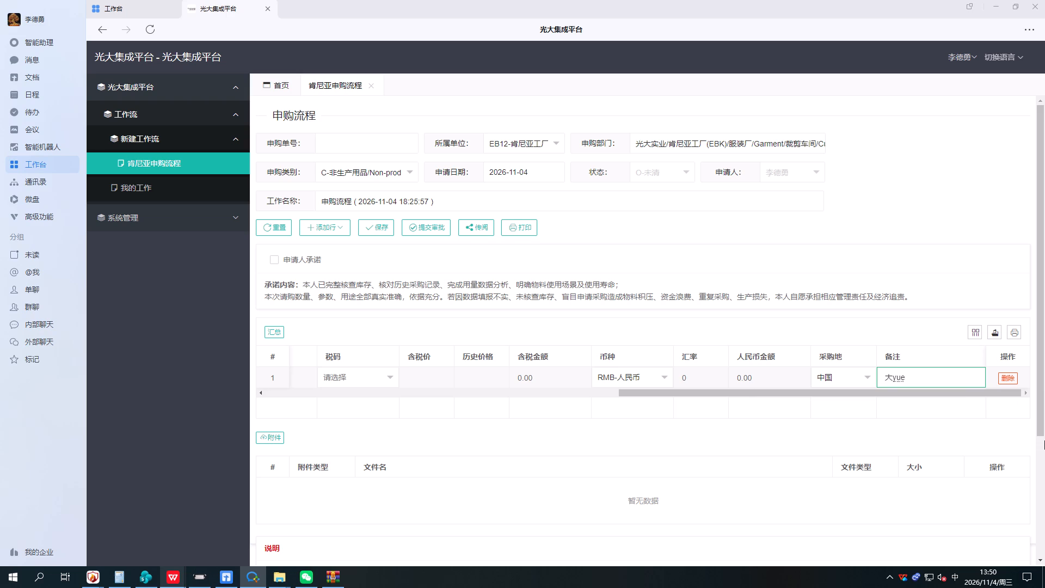
type("yong")
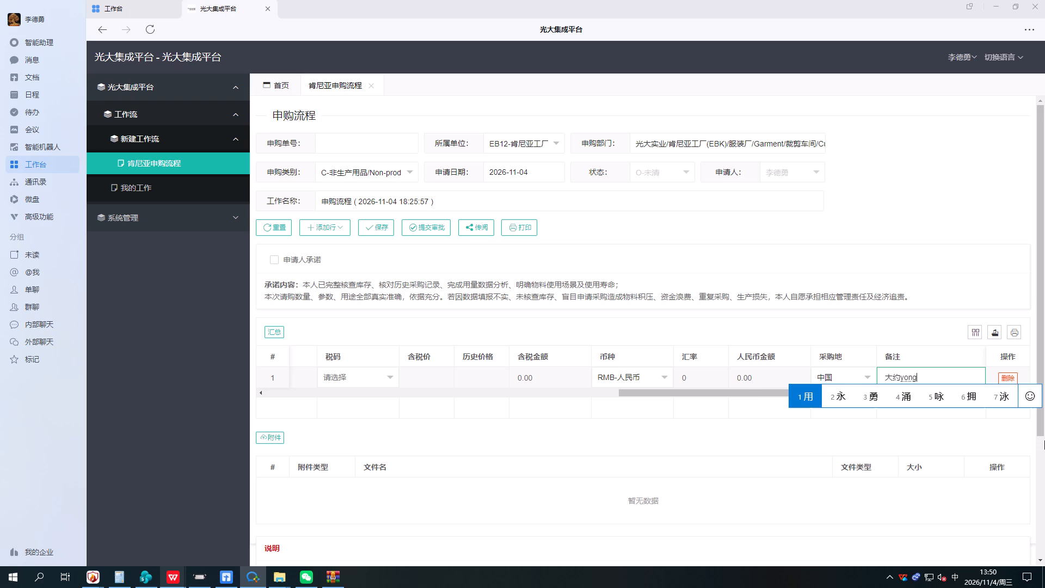
key("space")
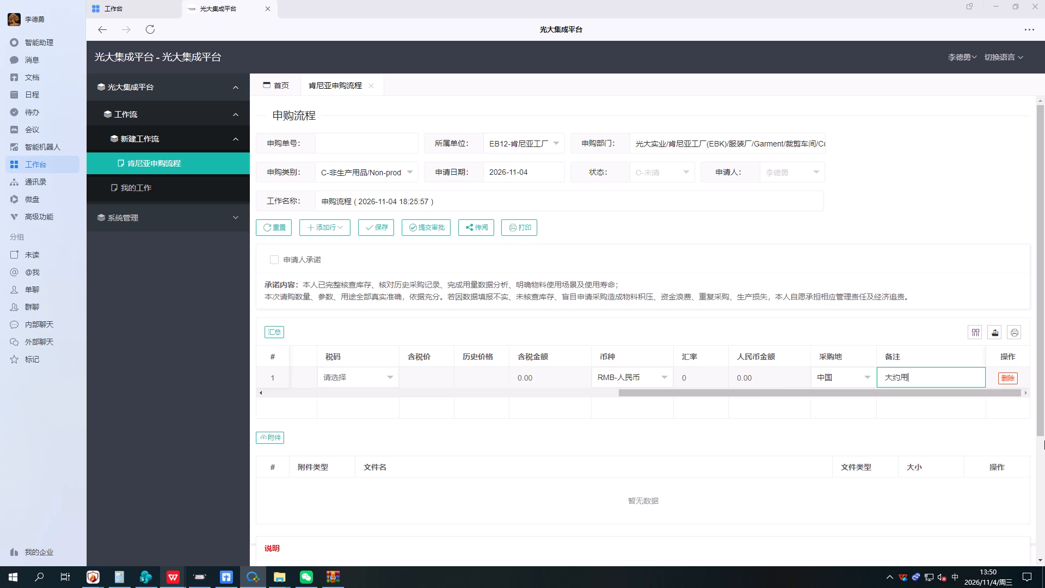
key("8")
type("ge yue")
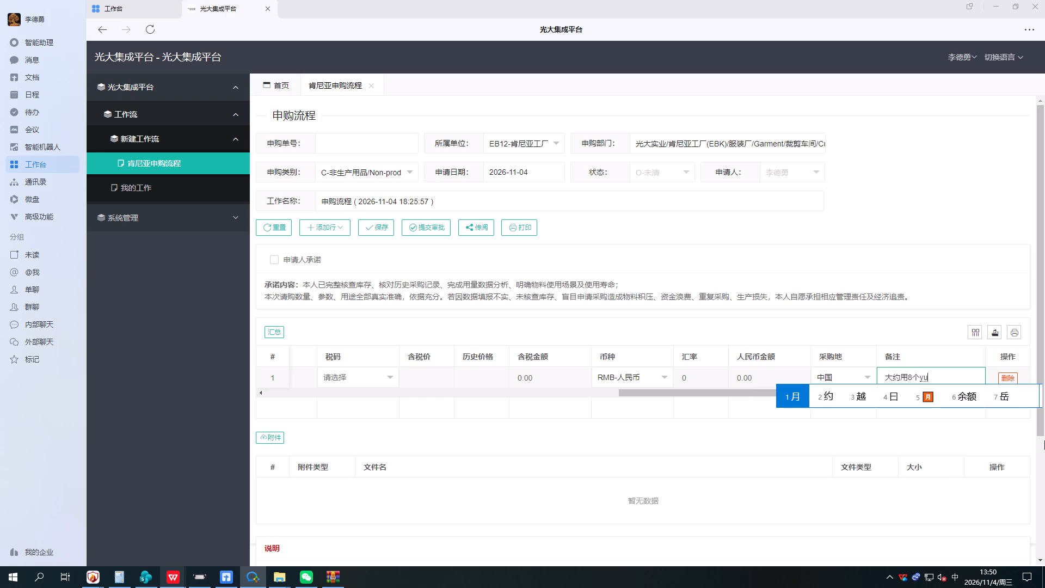
key("space")
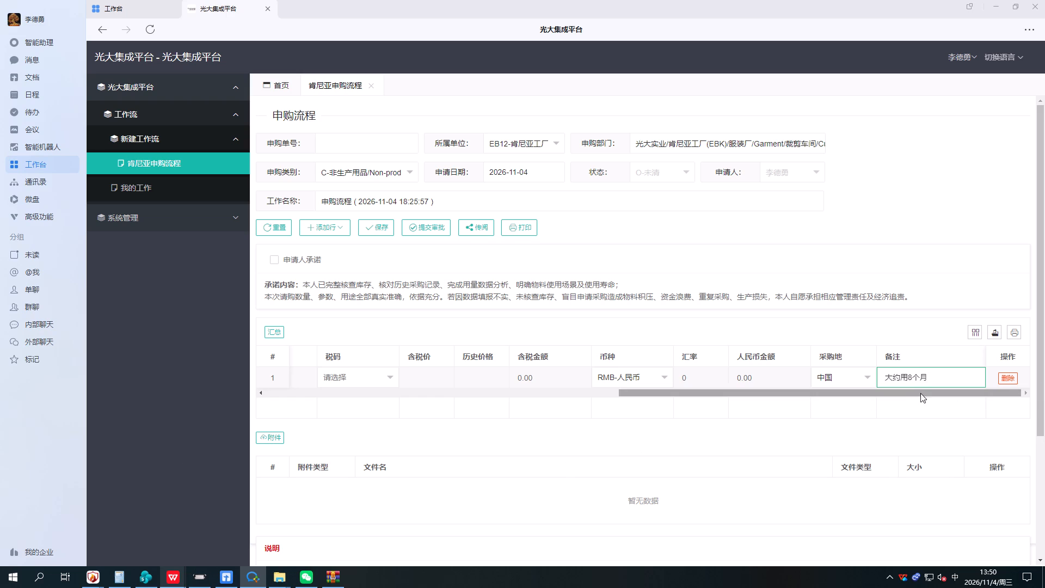
Review the item's row and extend the period in its remark so it reads 大约用8-10个月.
left_click_drag(933, 393, 925, 394)
left_click_drag(906, 393, 853, 396)
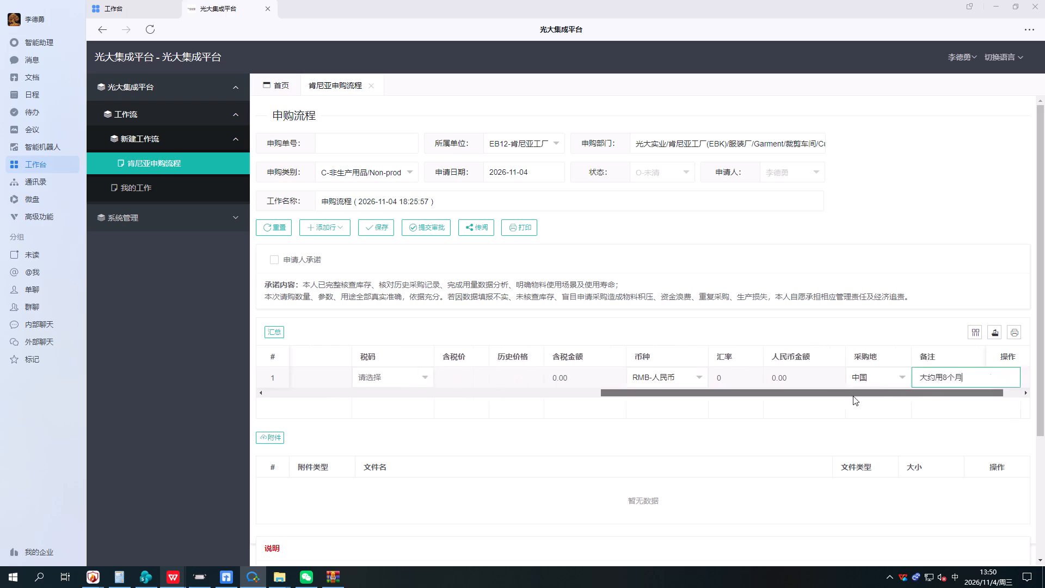
left_click_drag(853, 396, 491, 424)
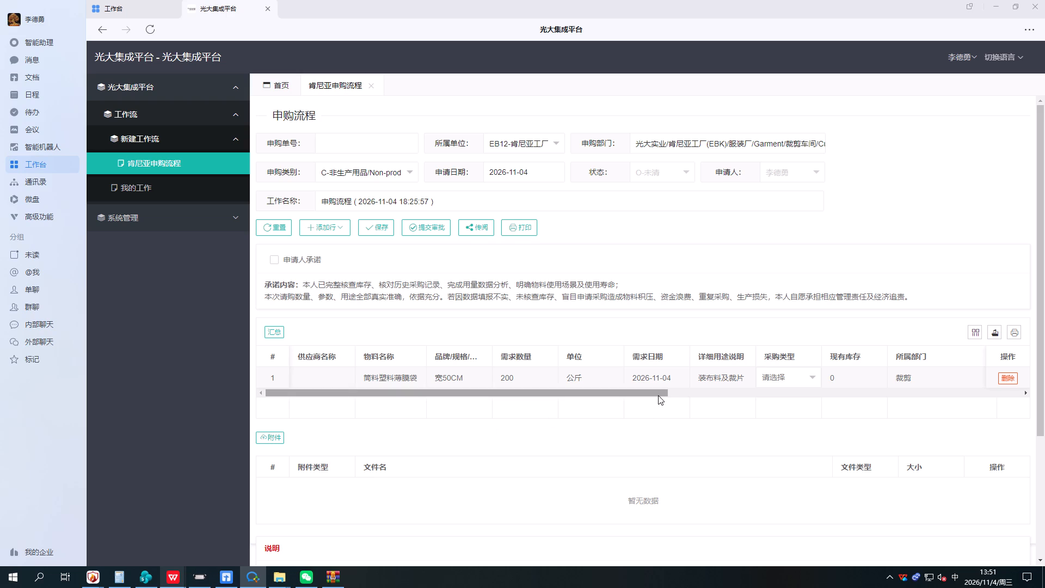
left_click_drag(660, 393, 829, 410)
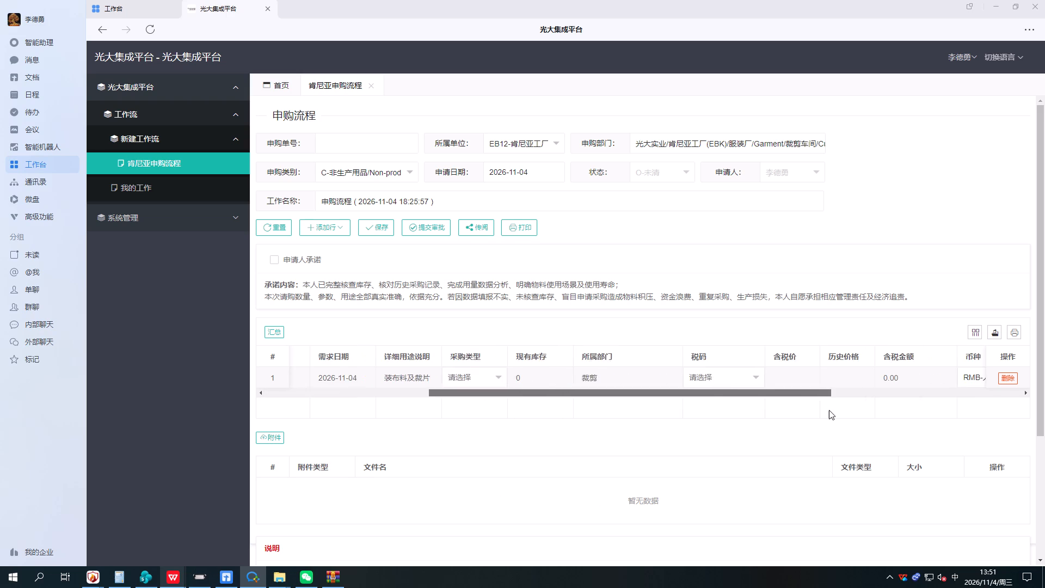
left_click_drag(829, 410, 1005, 416)
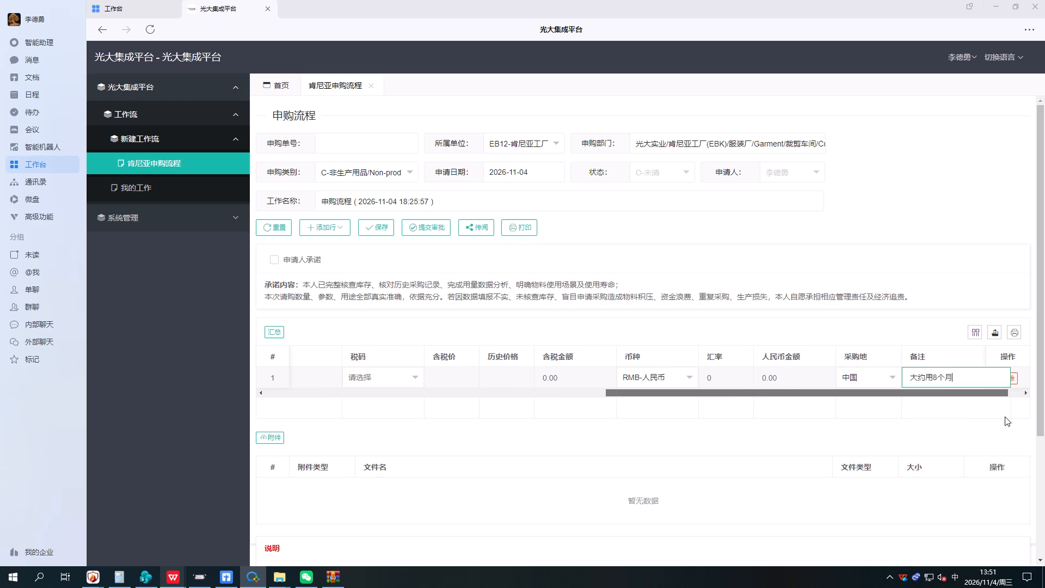
left_click_drag(1005, 416, 1022, 416)
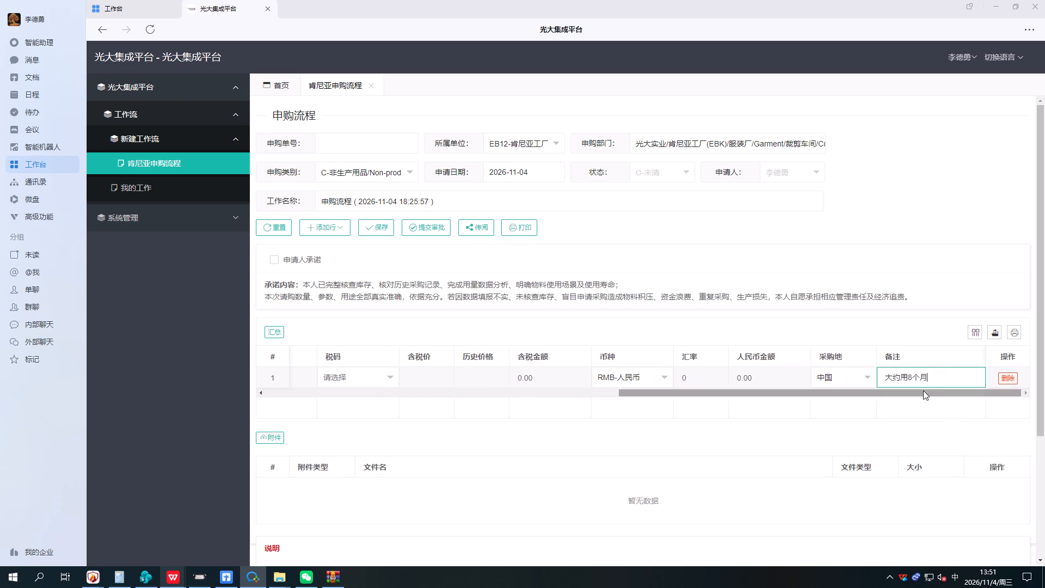
left_click(914, 379)
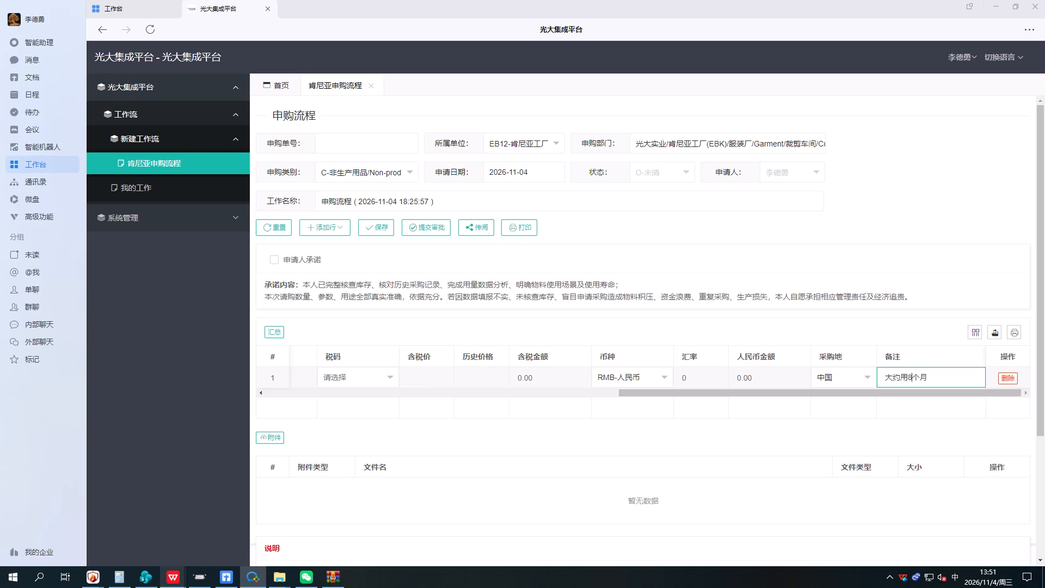
key("minus")
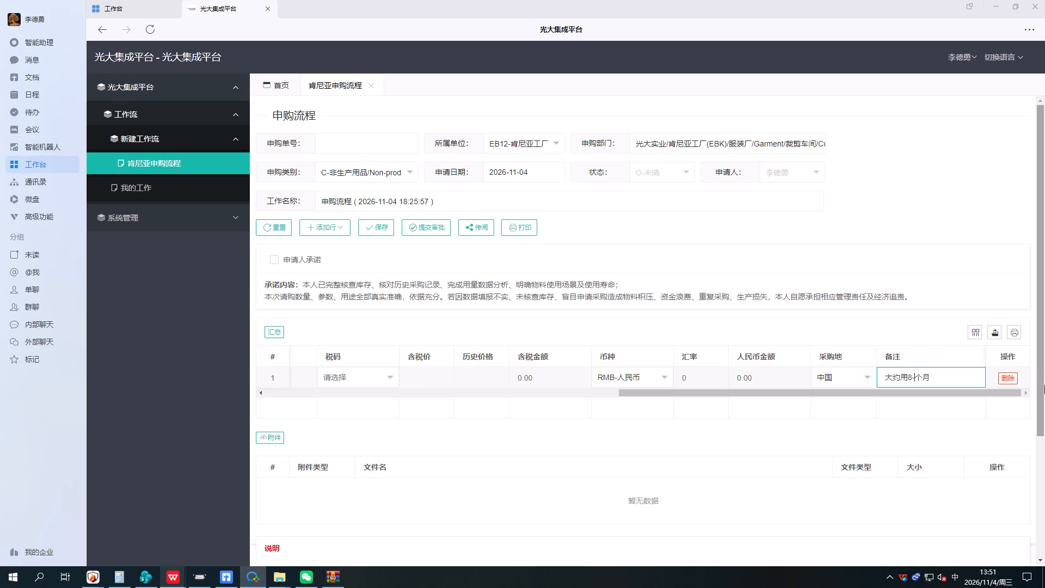
type("10")
left_click(727, 409)
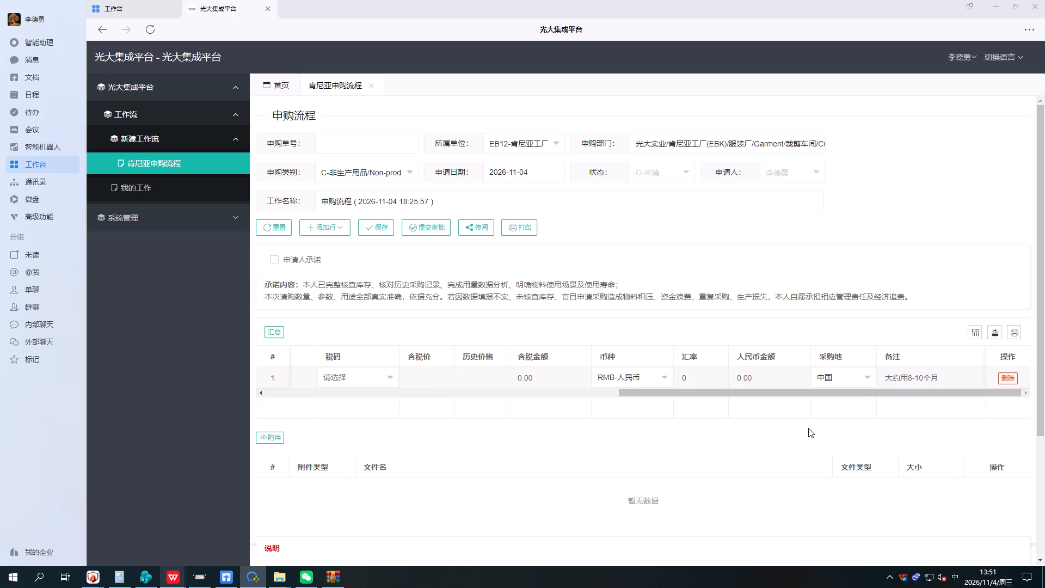
Set the item's purchase type (采购类型) to 新增采购 again.
left_click_drag(652, 392, 521, 408)
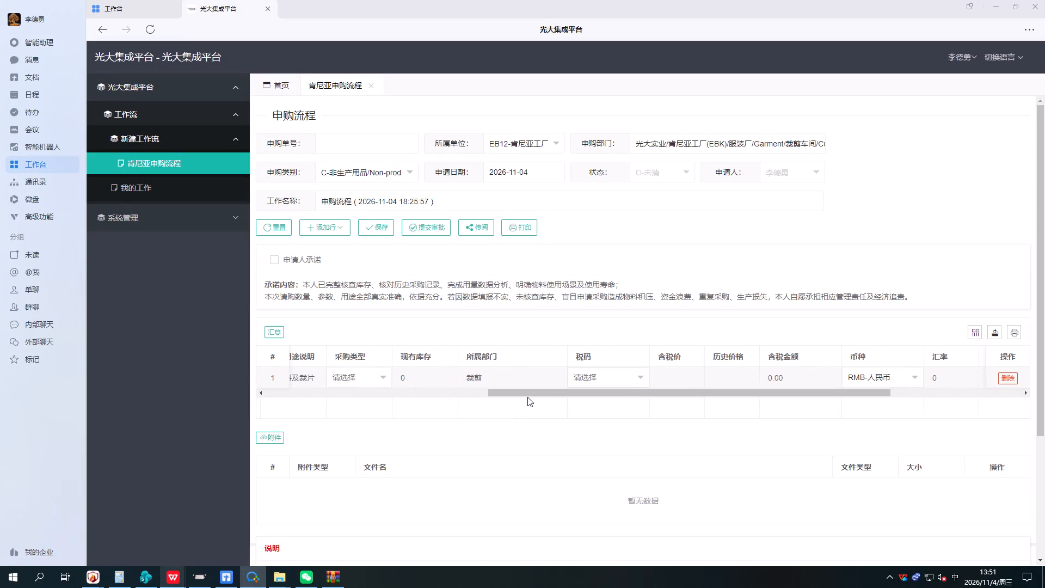
left_click_drag(533, 397, 452, 403)
left_click_drag(511, 389, 375, 395)
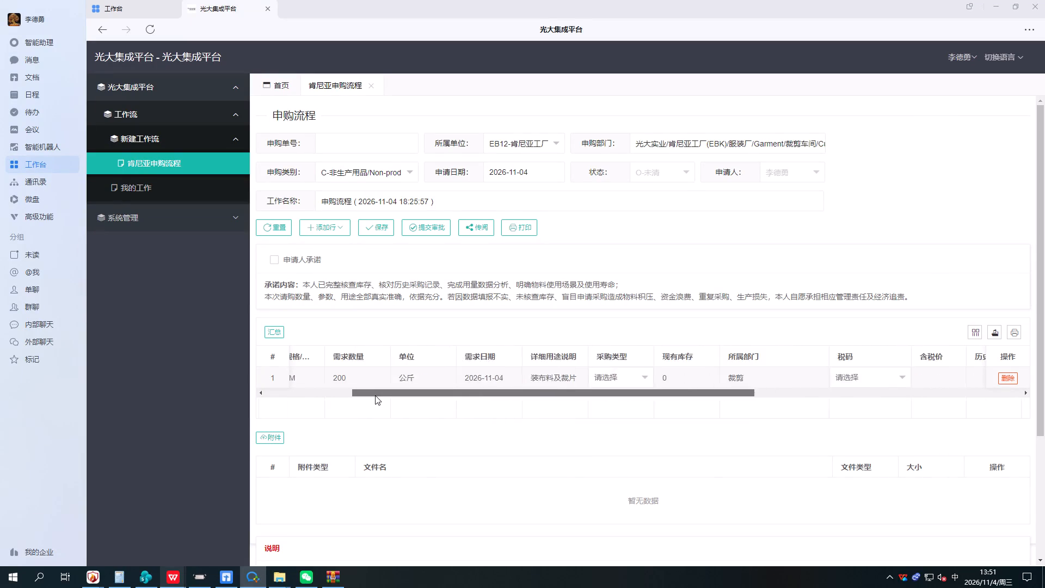
left_click_drag(375, 395, 352, 400)
left_click(679, 374)
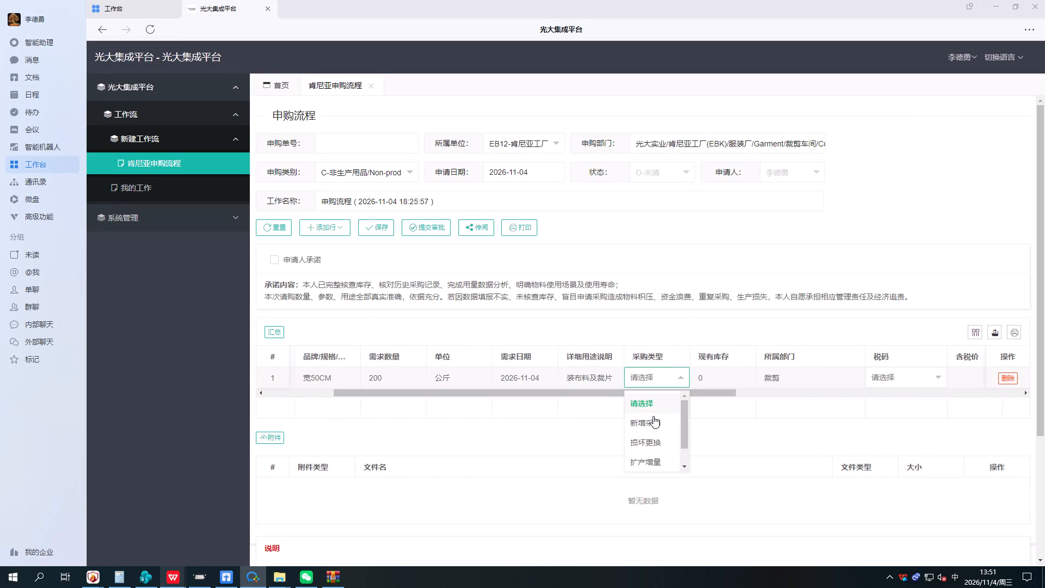
left_click(652, 422)
Accept the applicant's commitment (申请人承诺) and save the purchase request.
left_click_drag(671, 393, 529, 401)
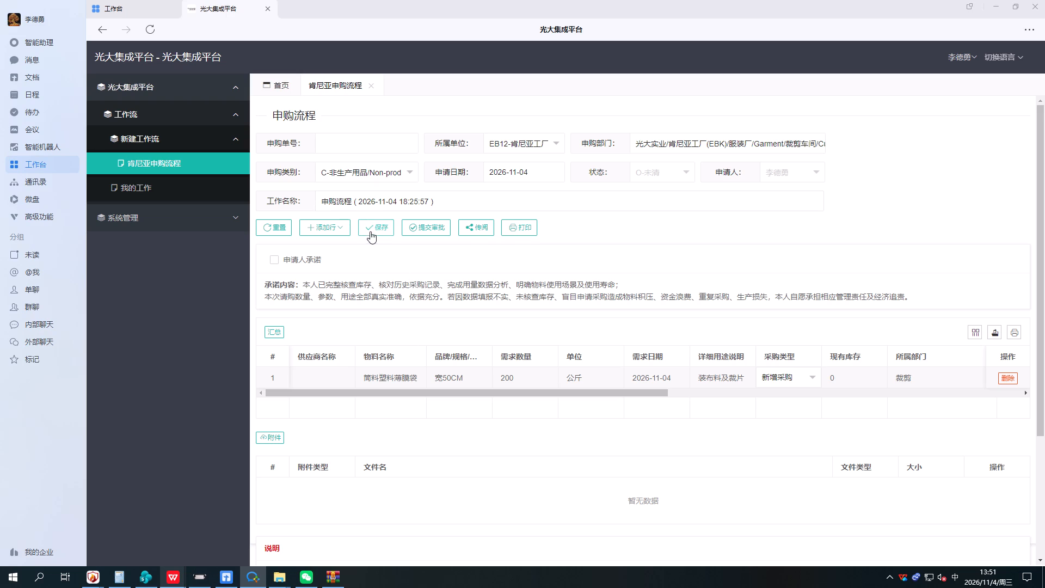
left_click(378, 228)
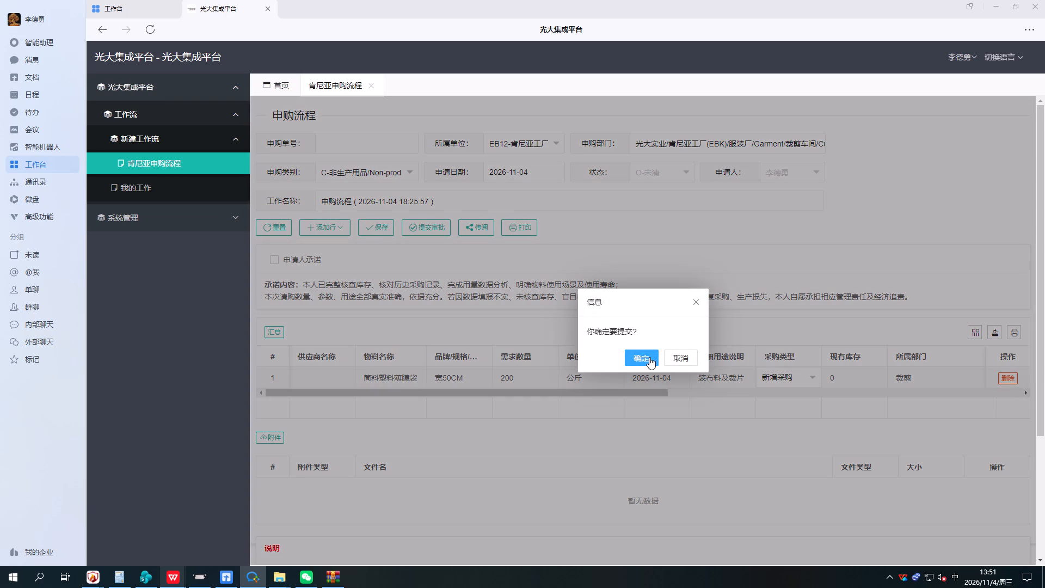
left_click(670, 357)
left_click(272, 259)
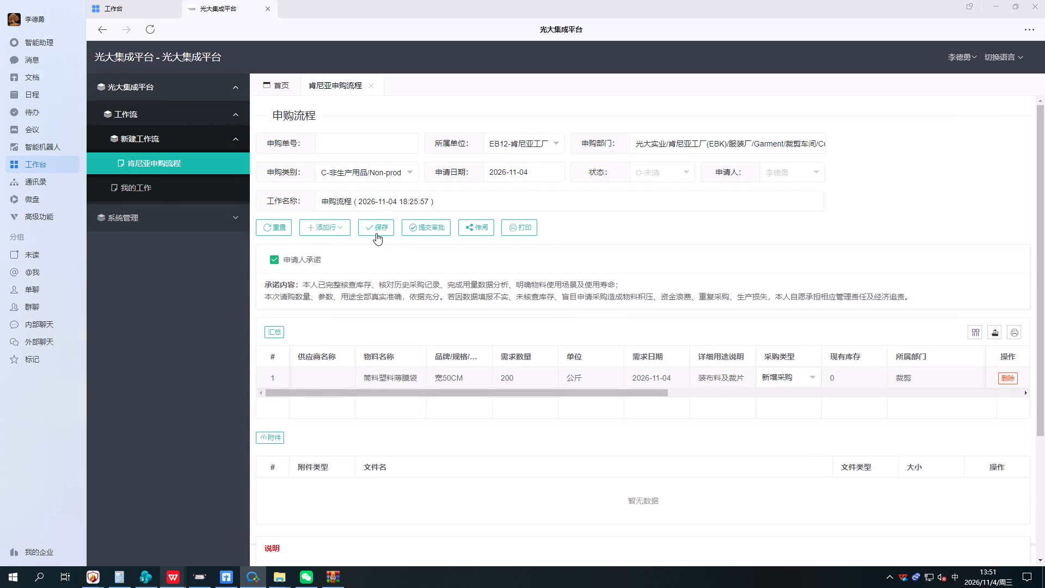
left_click(379, 228)
left_click(640, 358)
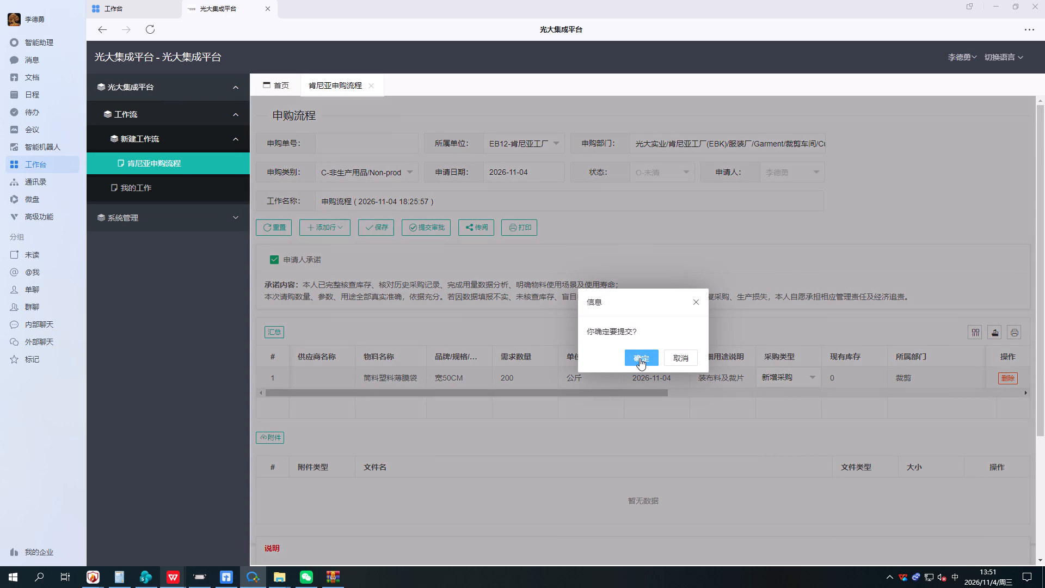
left_click(641, 353)
left_click(637, 361)
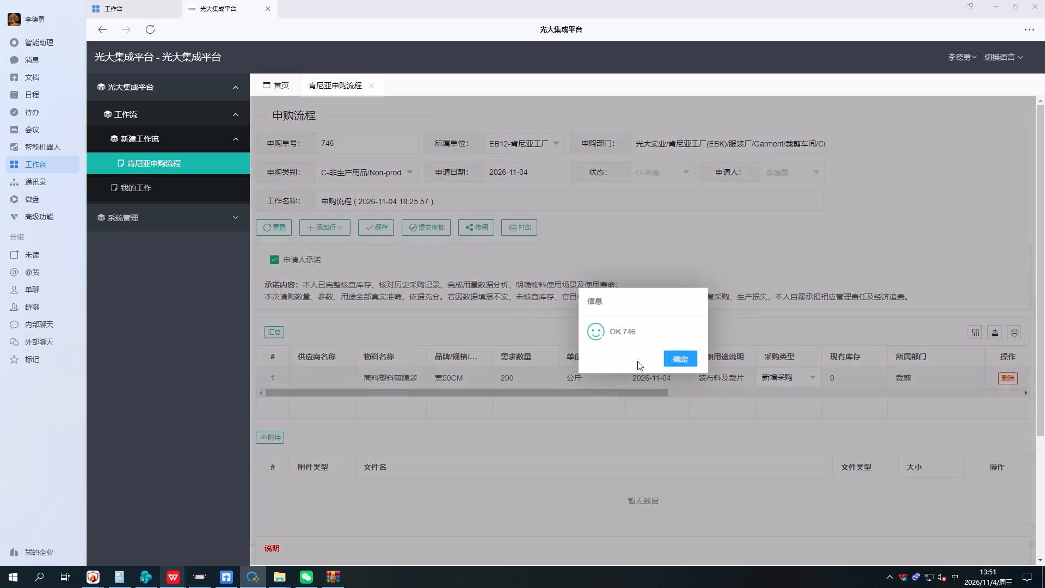
left_click(685, 354)
Submit the saved purchase request for approval and confirm the submission.
left_click(423, 226)
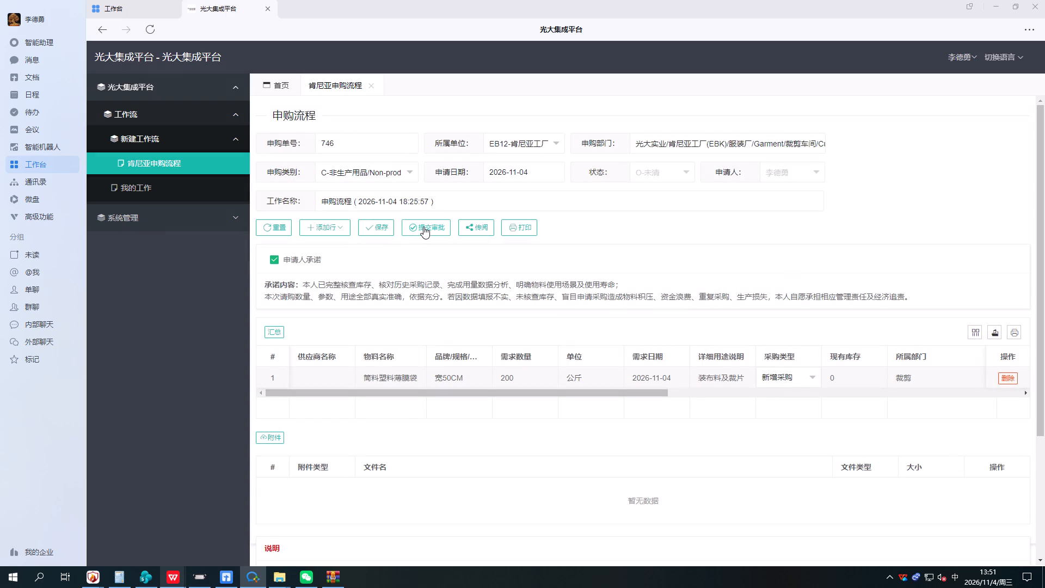
left_click(638, 367)
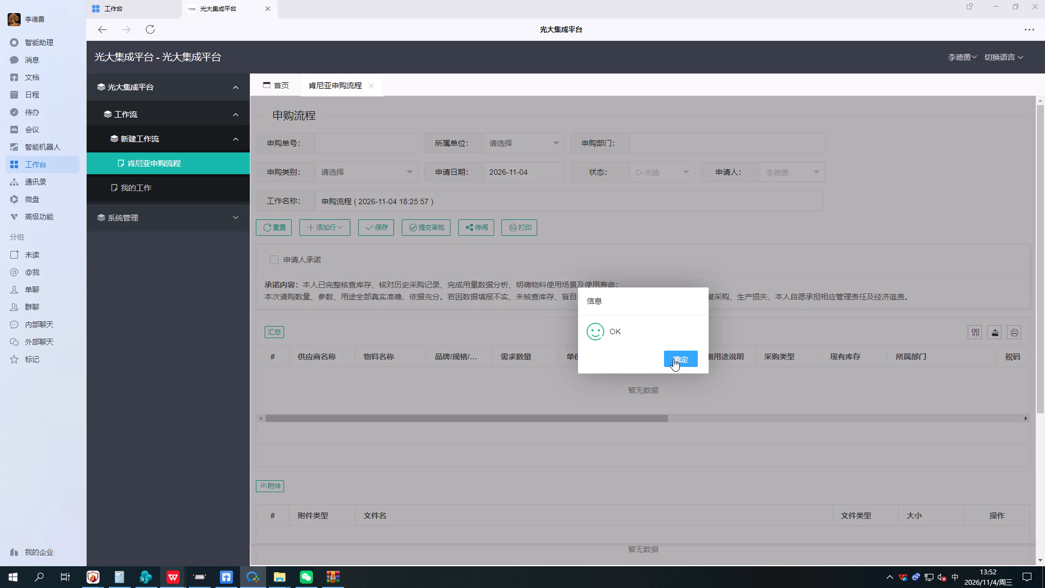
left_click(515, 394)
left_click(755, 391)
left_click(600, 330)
Acknowledge the submission message, look over the emptied request form and close the 肯尼亚申购流程 page.
right_click(600, 262)
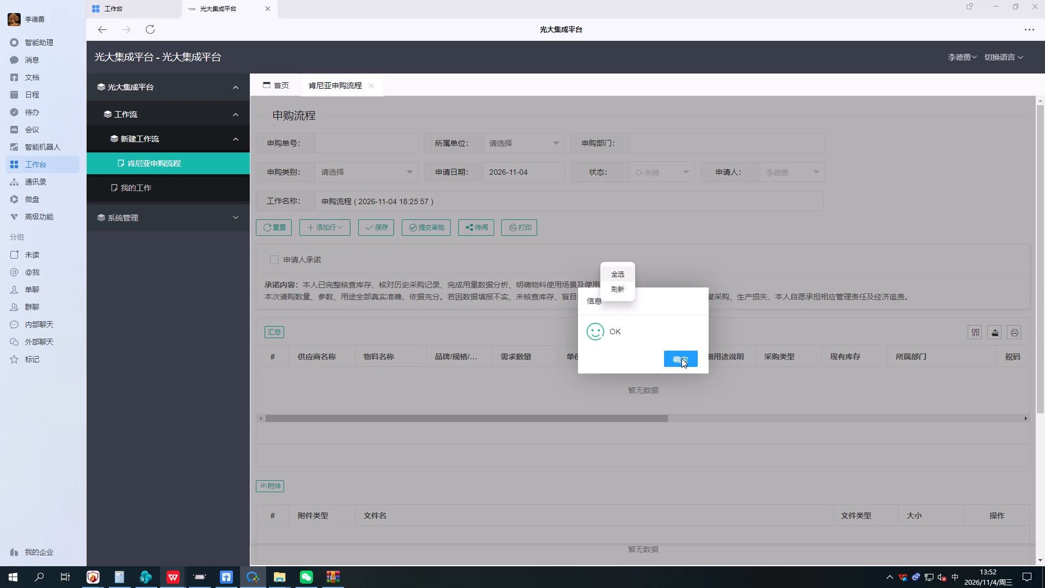
left_click(681, 360)
left_click_drag(653, 421, 757, 434)
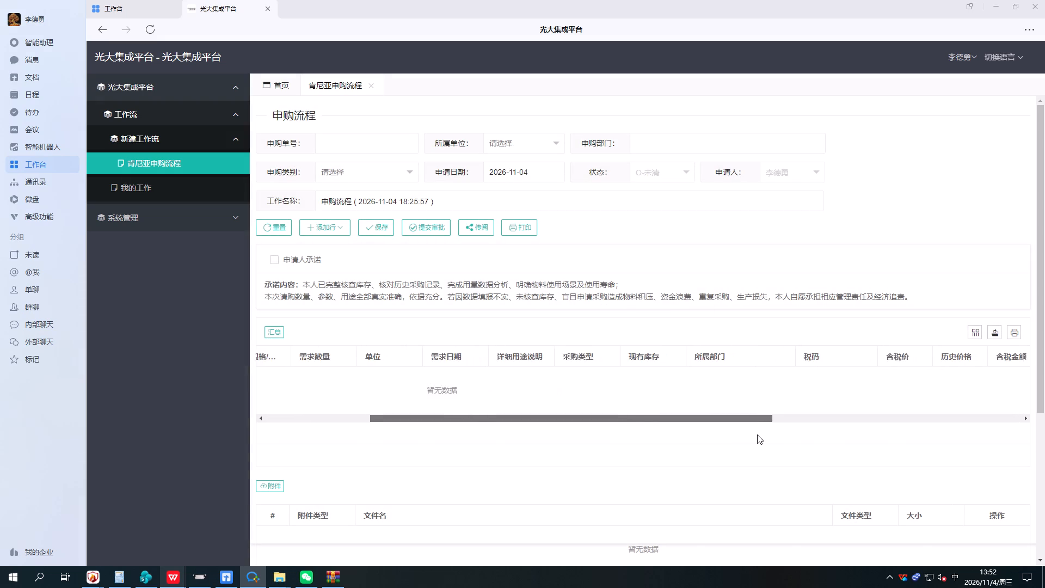
left_click_drag(757, 434, 1044, 457)
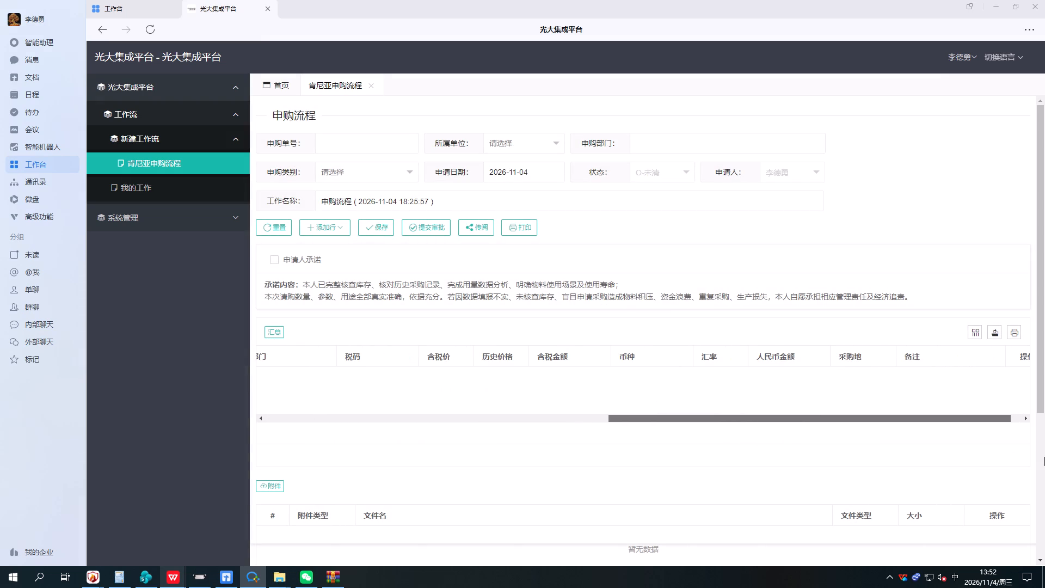
left_click_drag(1044, 457, 686, 430)
scroll(598, 391, "down", 3)
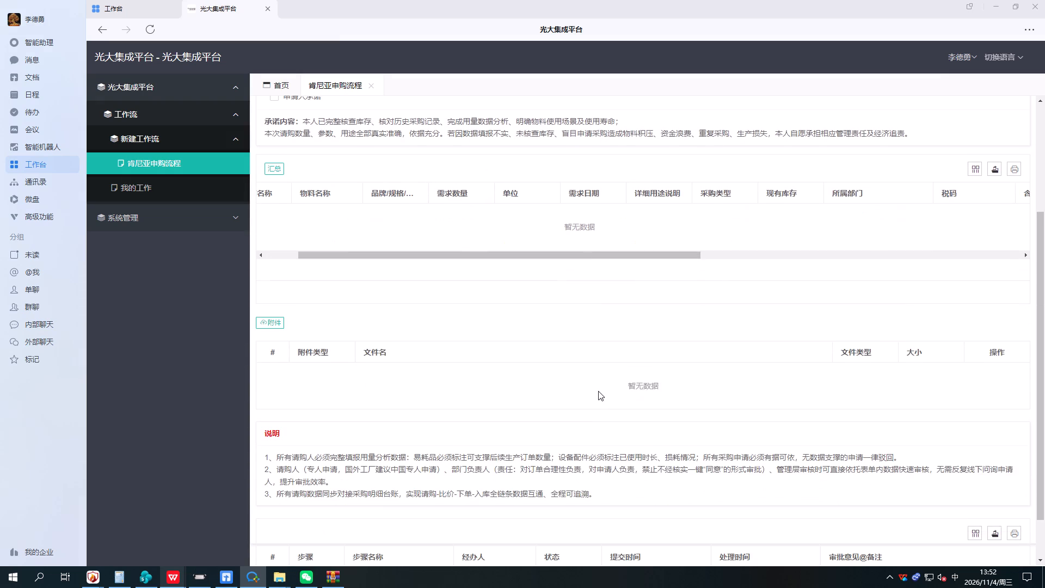
scroll(598, 391, "up", 3)
left_click_drag(625, 423, 459, 419)
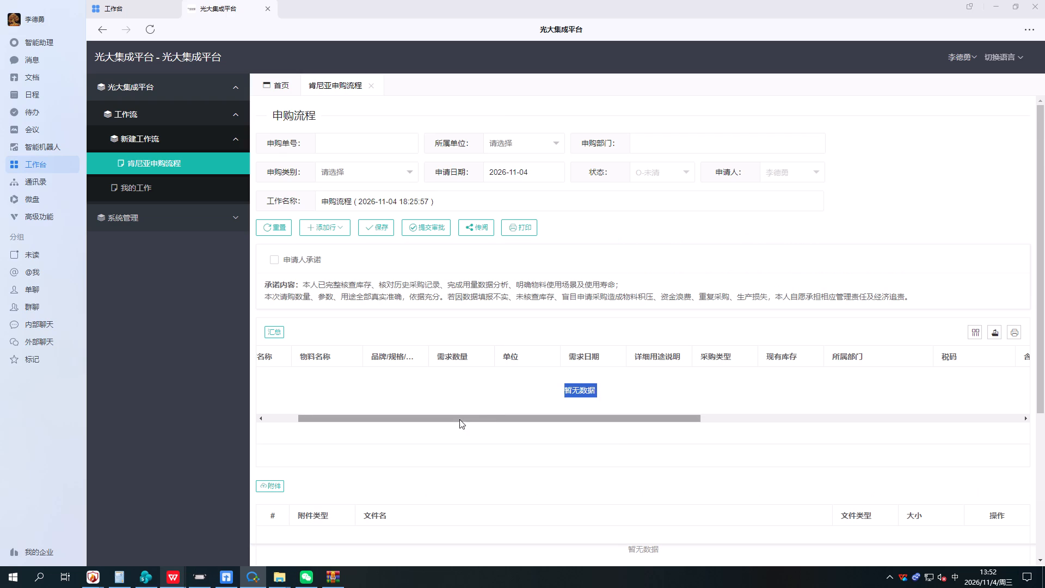
left_click_drag(503, 415, 303, 409)
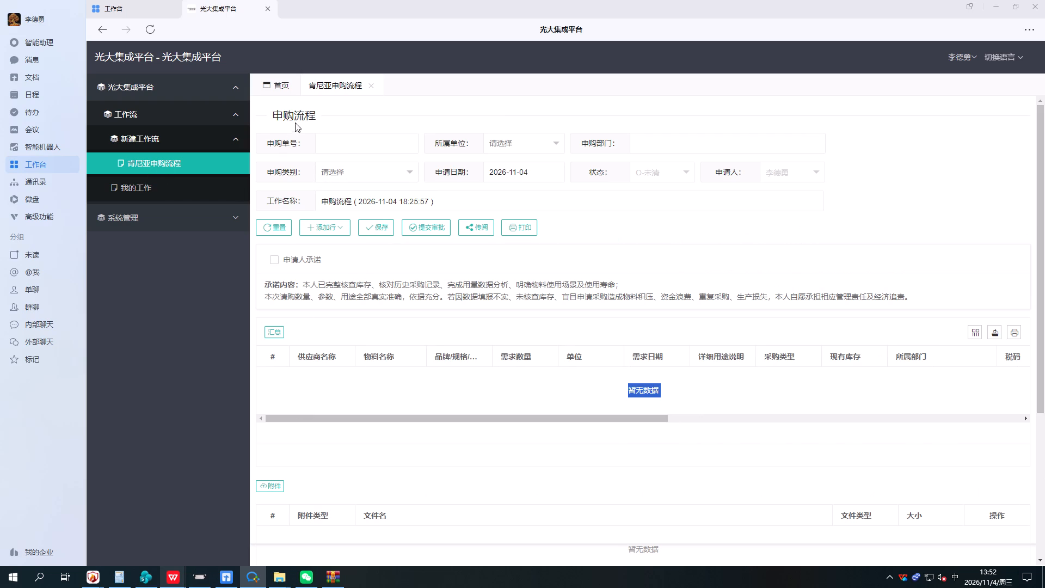
left_click(370, 85)
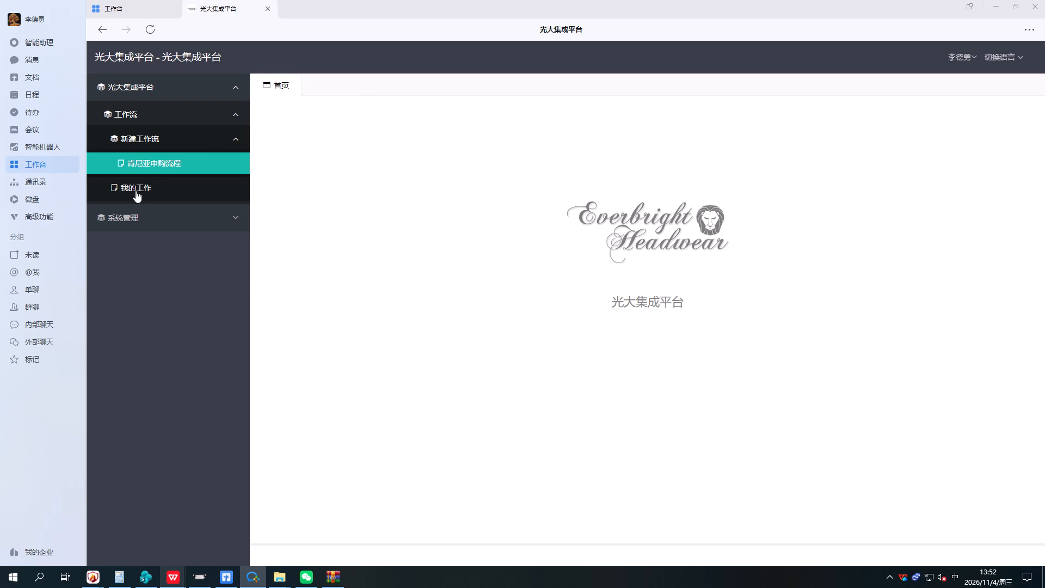
Open the details of the newest 肯尼亚申购流程 request in the completed (已办结) list under 我的工作.
left_click(149, 189)
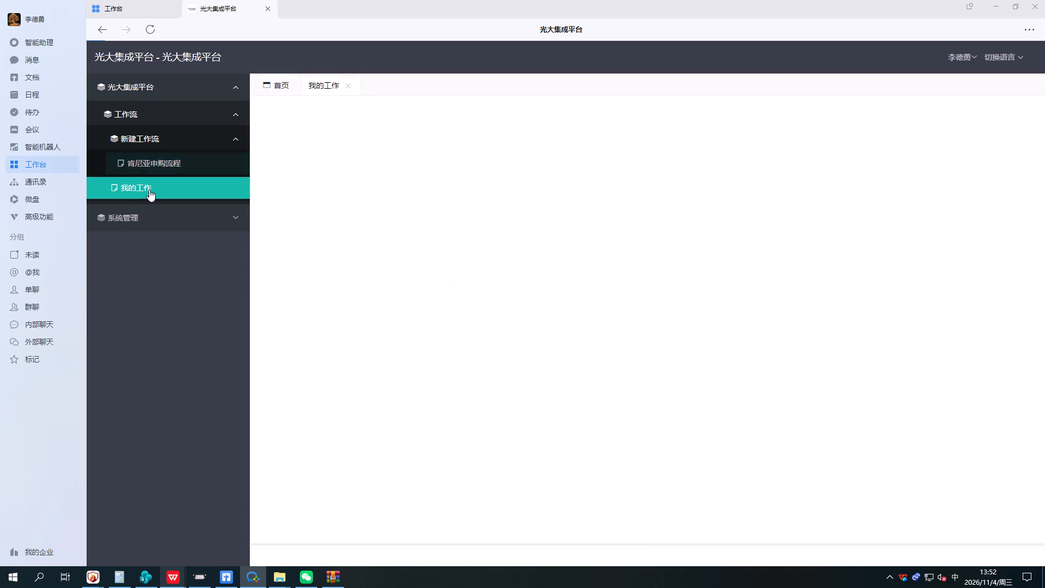
left_click(273, 141)
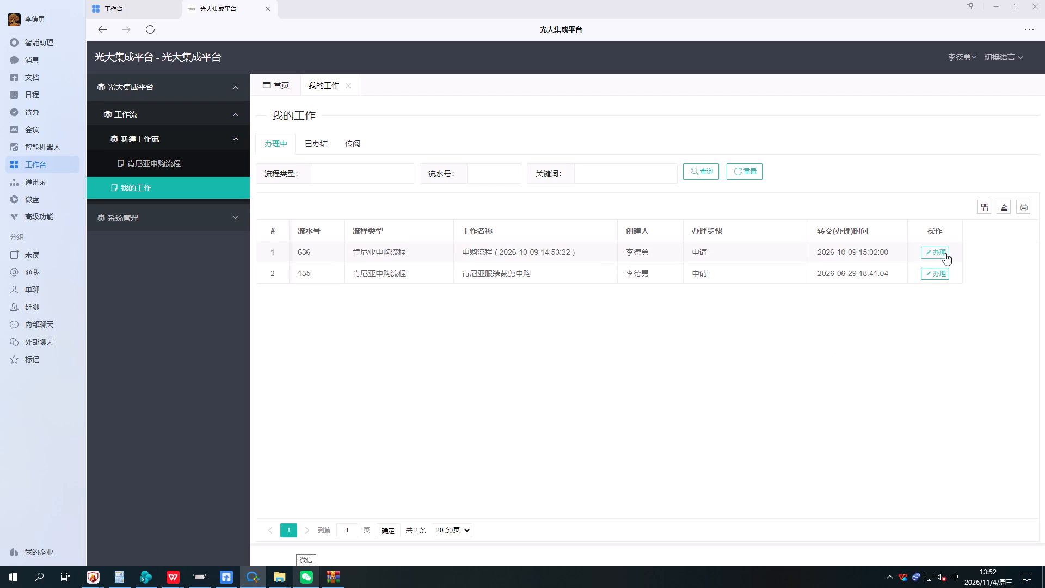
left_click(320, 142)
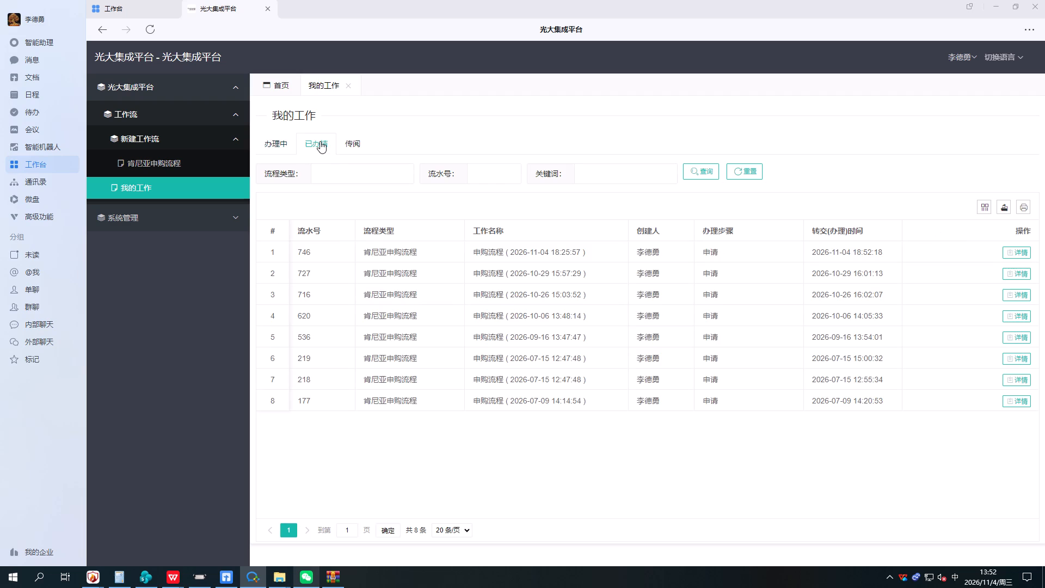
left_click(1023, 251)
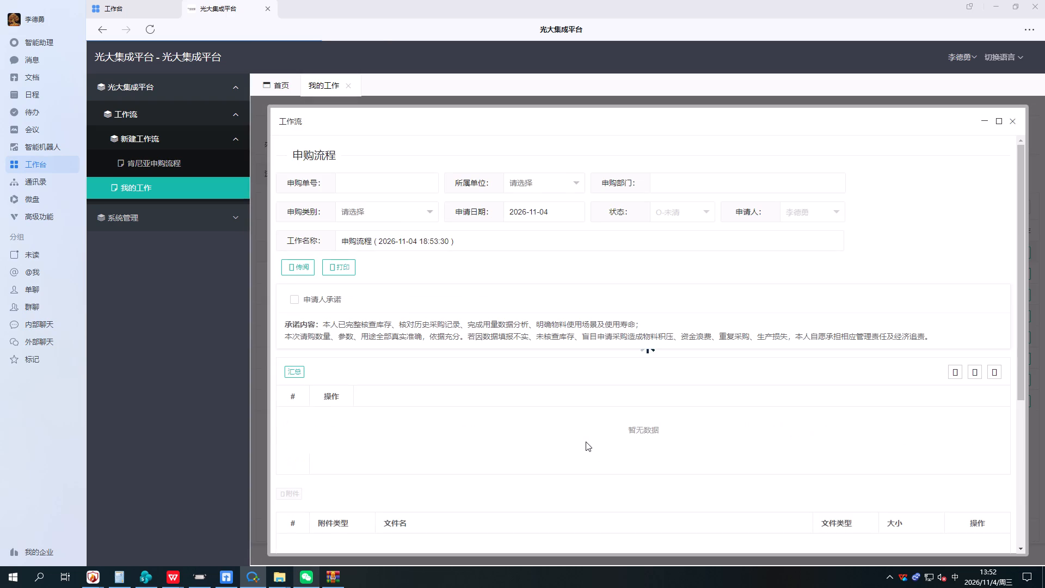
Review the submitted request's 筒料塑料薄膜袋 row across all columns, from material name and quantity through to the remark.
scroll(594, 420, "up", 4)
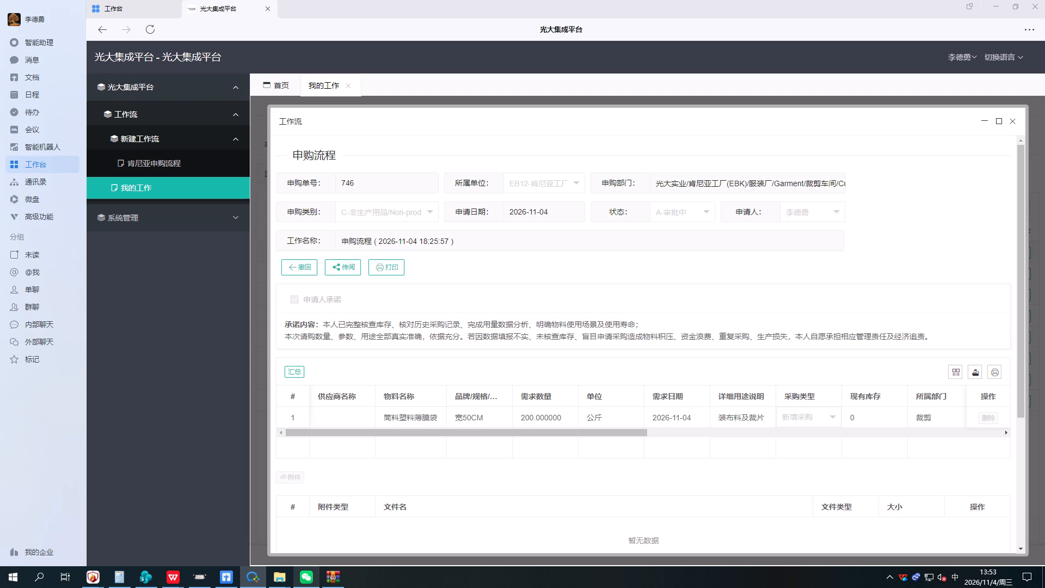
left_click(629, 428)
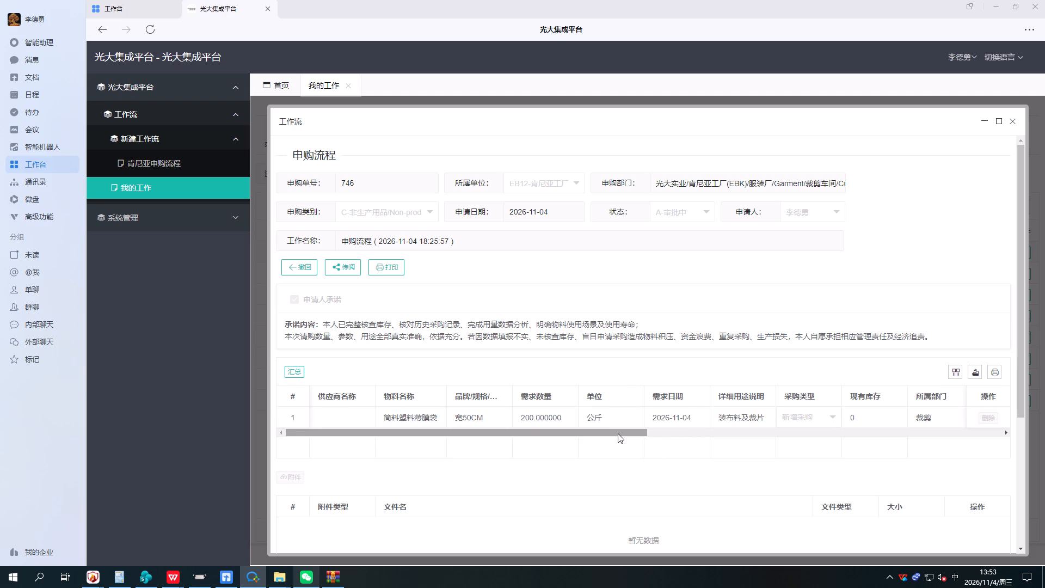
left_click_drag(626, 432, 653, 437)
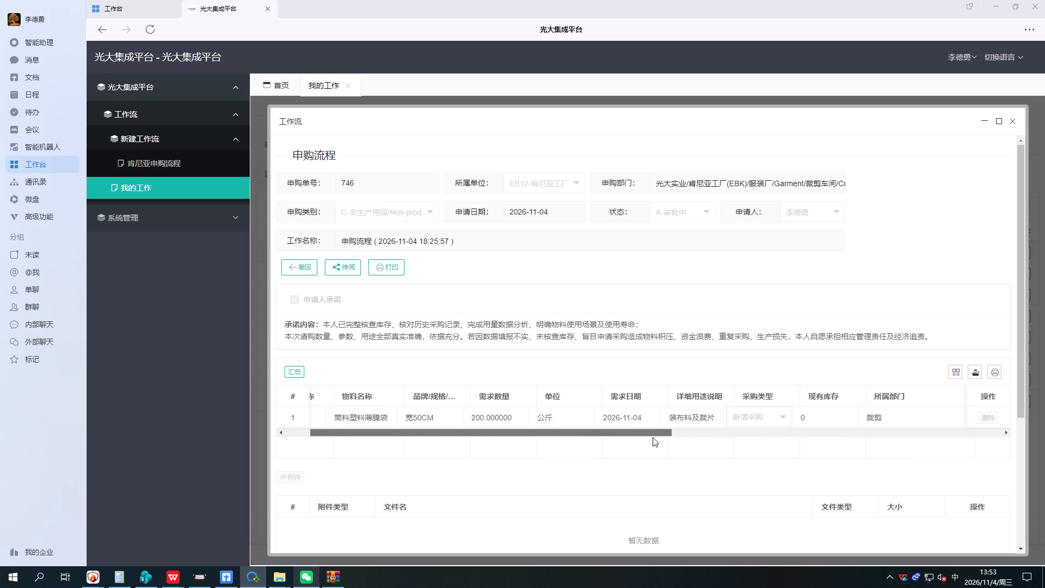
left_click_drag(653, 437, 793, 451)
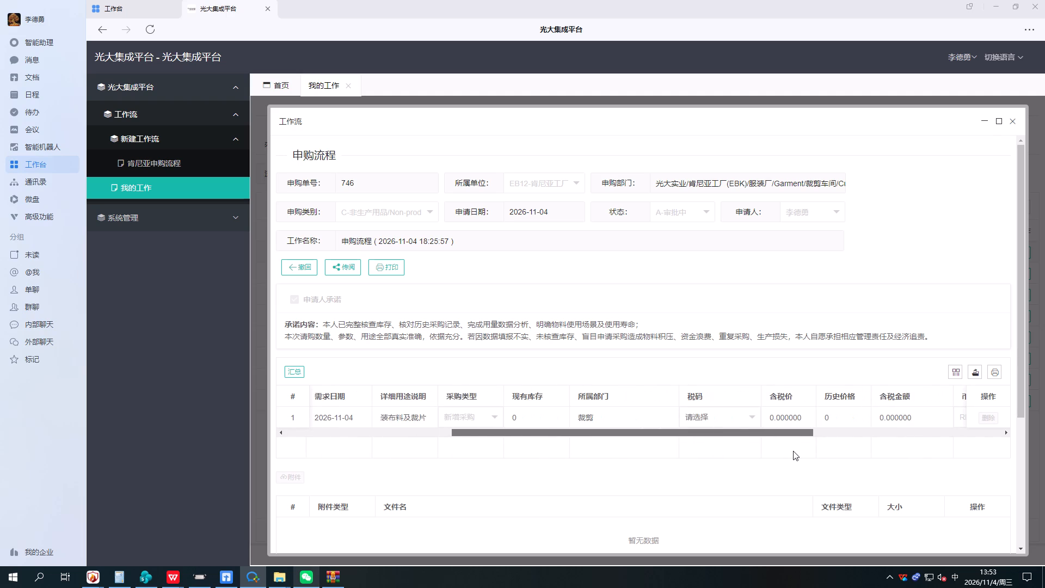
left_click_drag(793, 451, 890, 455)
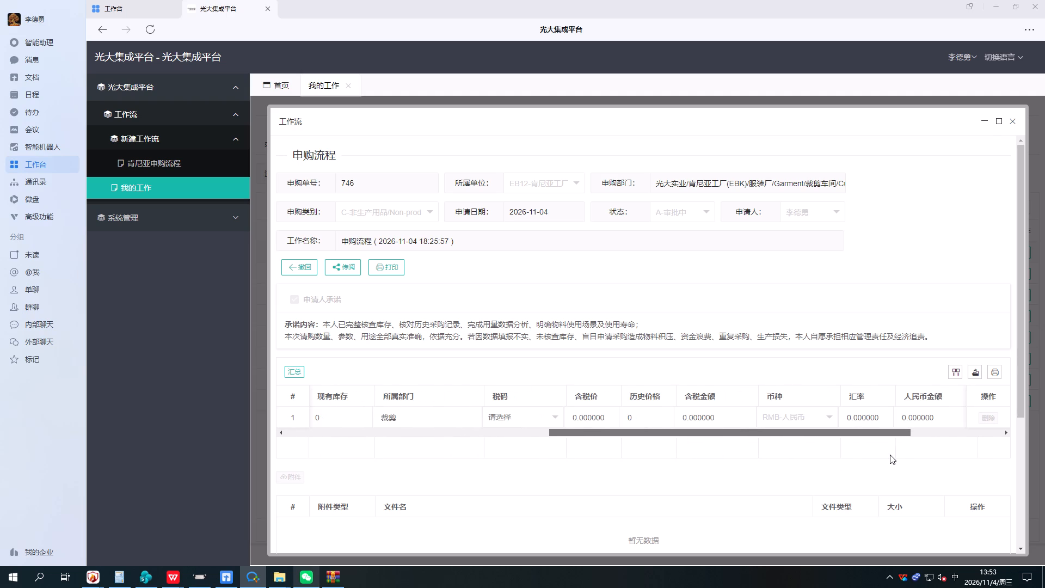
left_click_drag(890, 455, 968, 458)
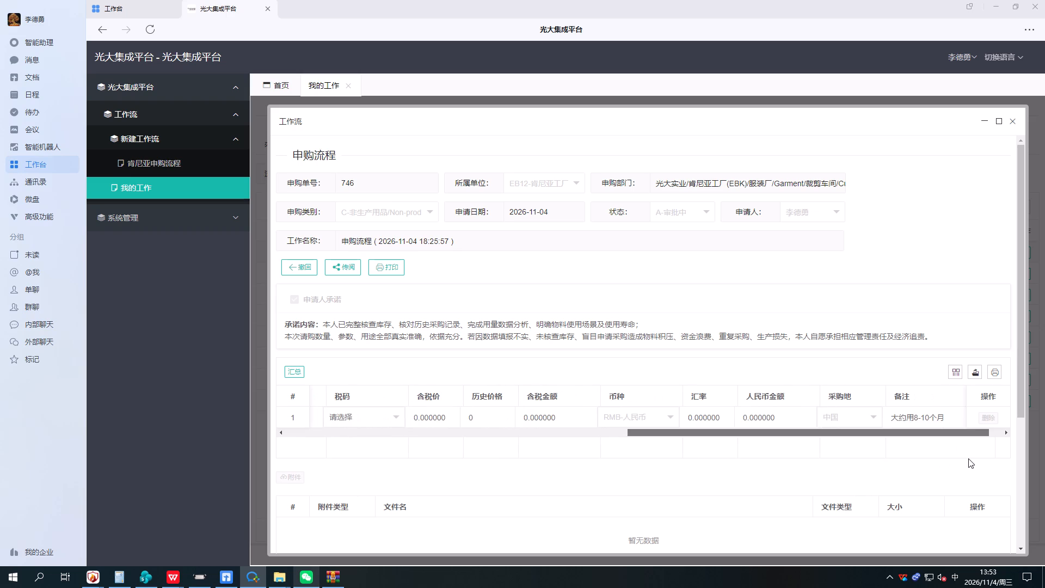
left_click_drag(968, 458, 1007, 454)
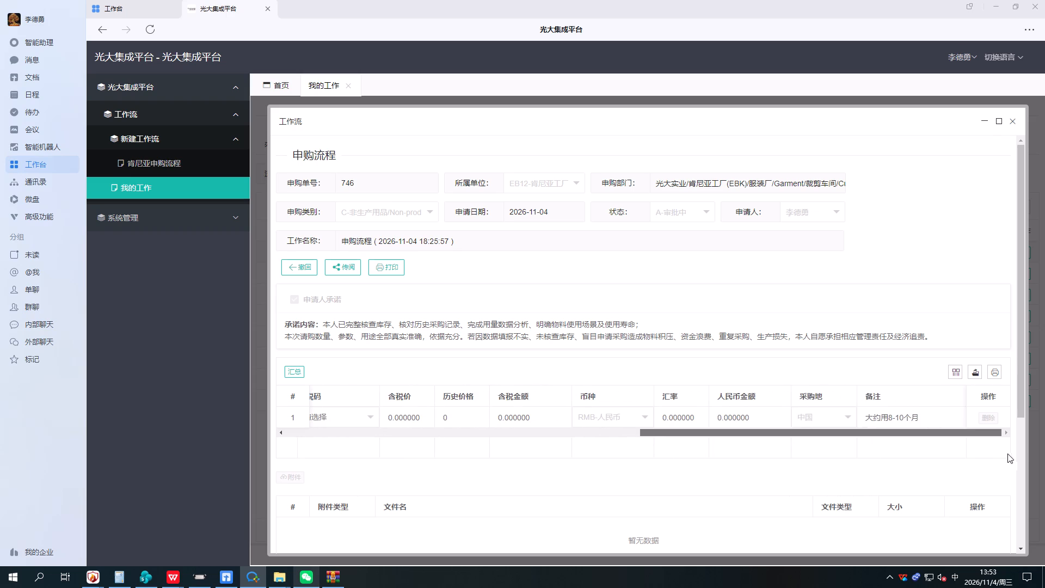
left_click_drag(1007, 454, 764, 431)
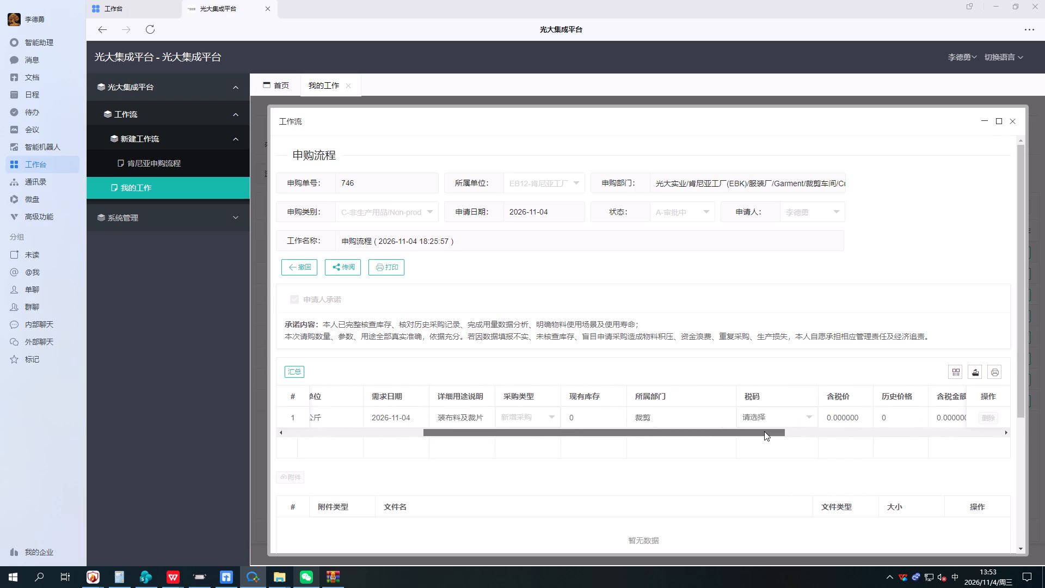
left_click_drag(764, 431, 736, 437)
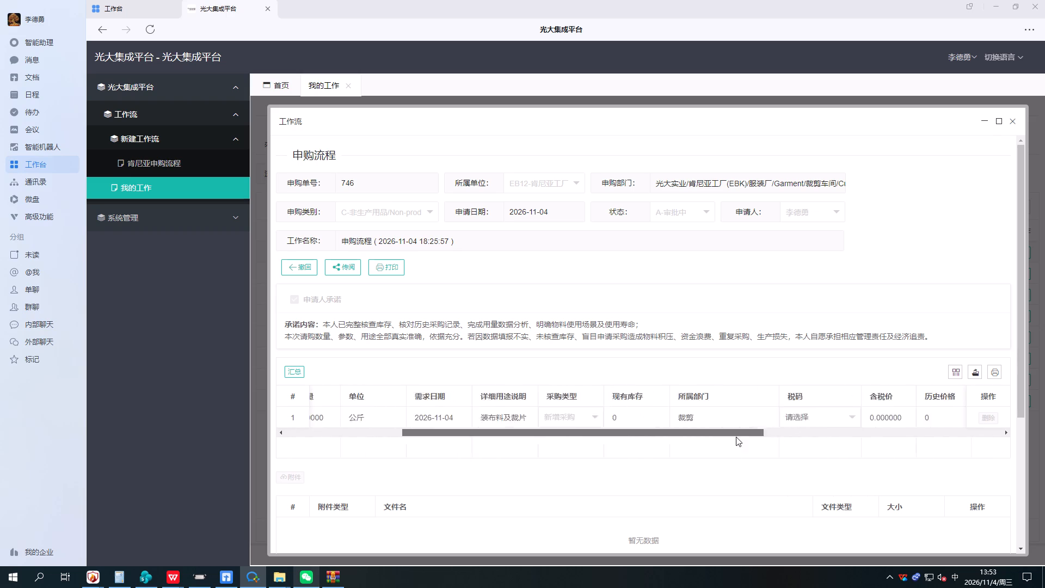
left_click_drag(736, 437, 593, 450)
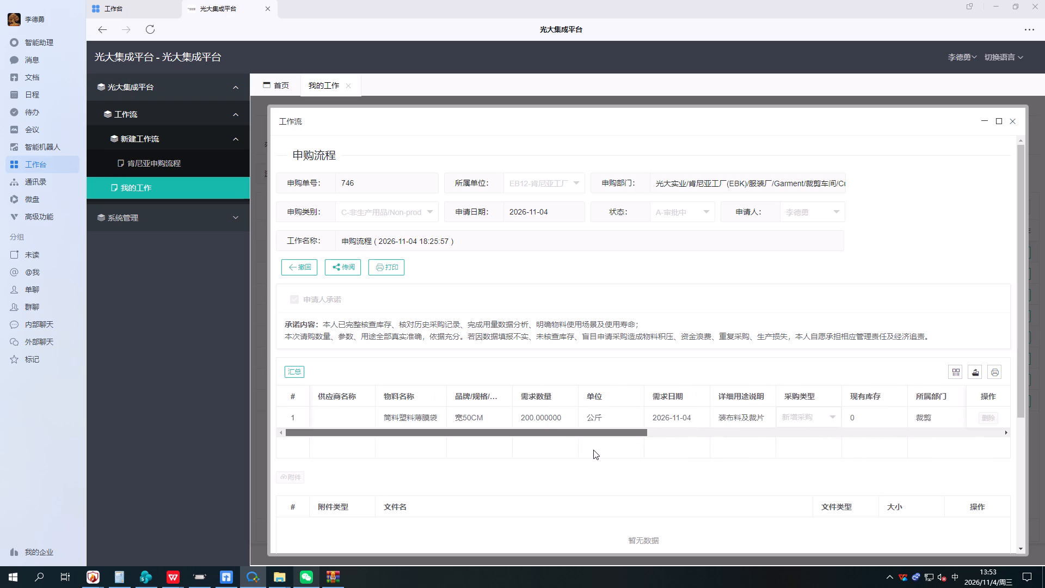
left_click_drag(593, 450, 785, 443)
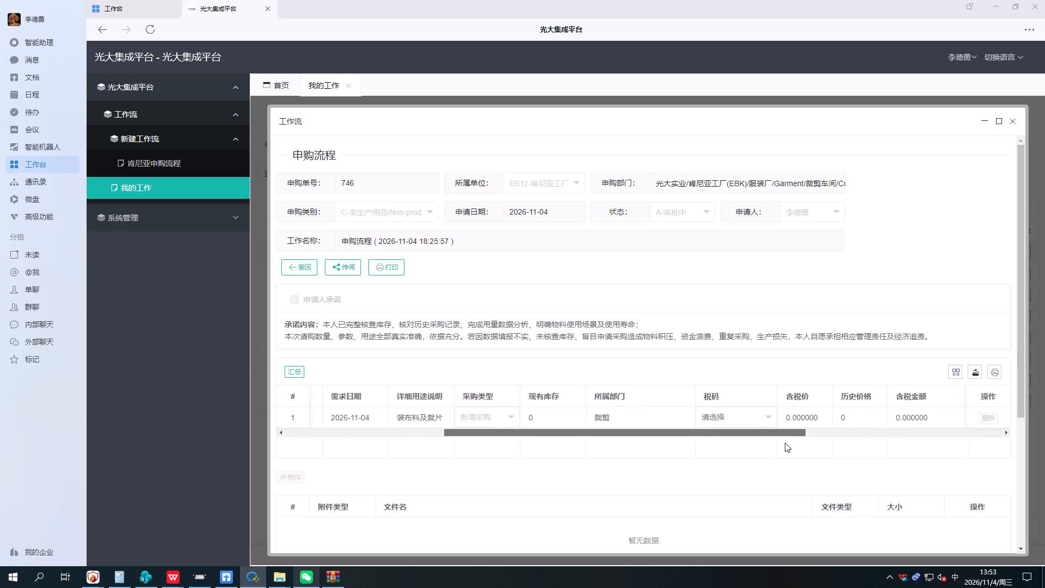
left_click_drag(785, 443, 963, 440)
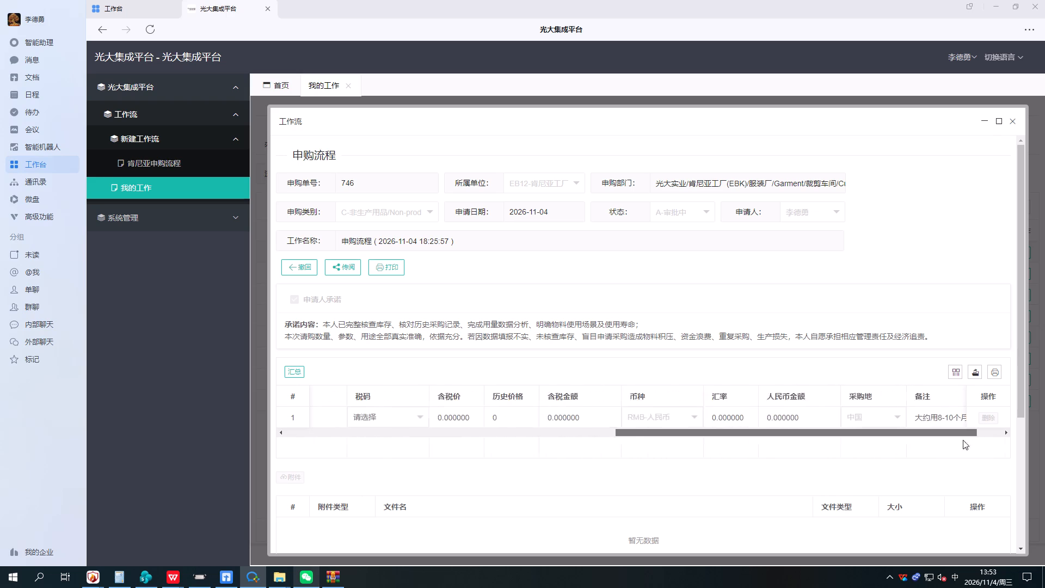
left_click_drag(963, 440, 835, 426)
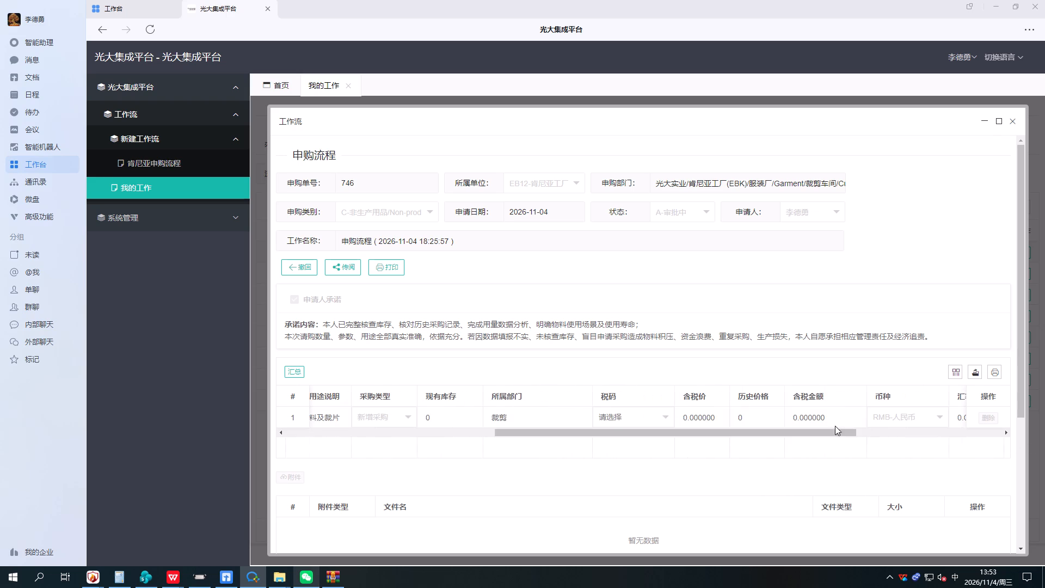
Return to the chat messages to check the current conversation, and switch back to the 049.xlsx workbook in WPS.
left_click(38, 80)
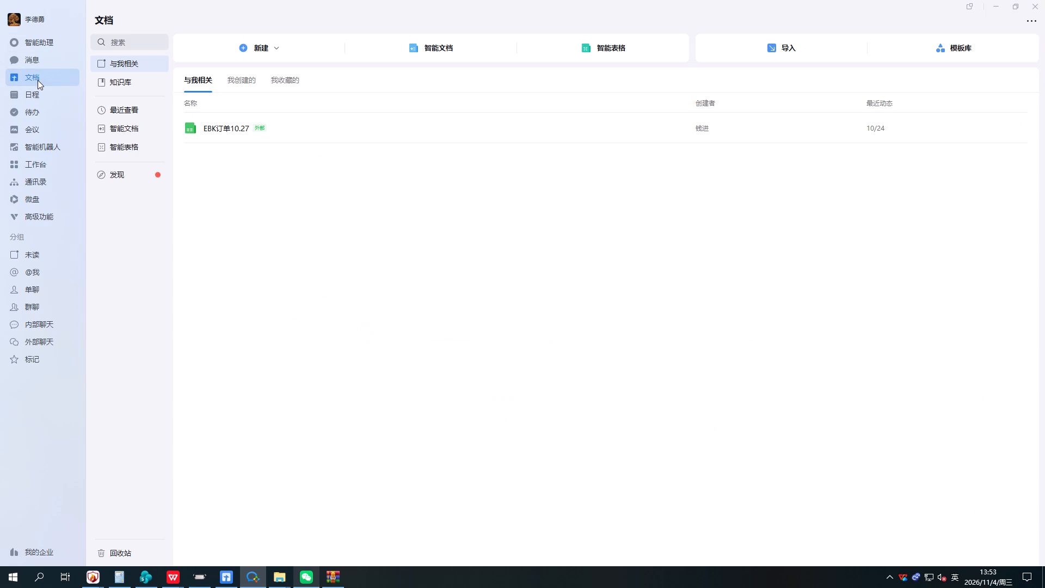
left_click(40, 63)
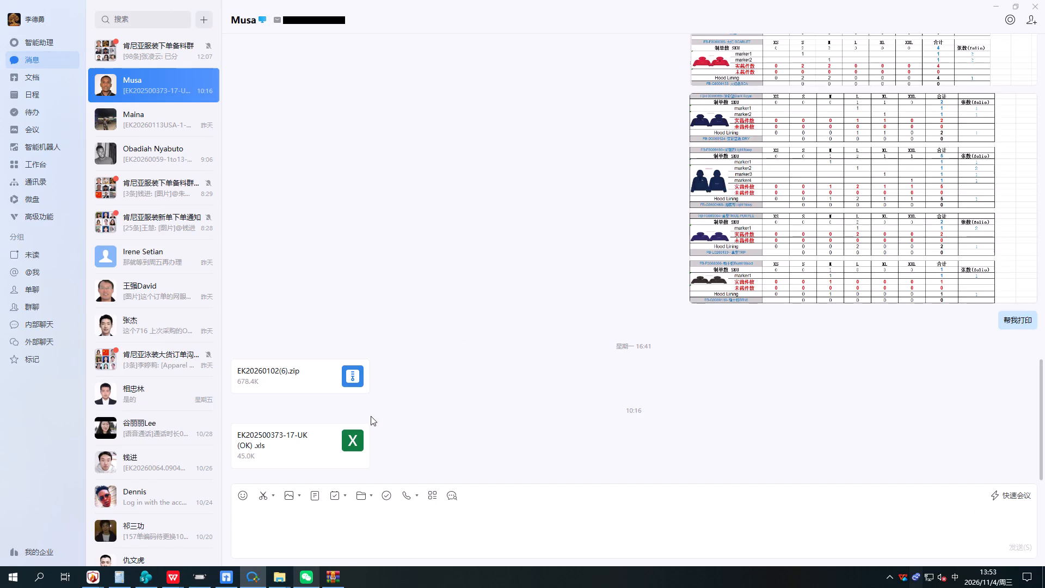
left_click(995, 2)
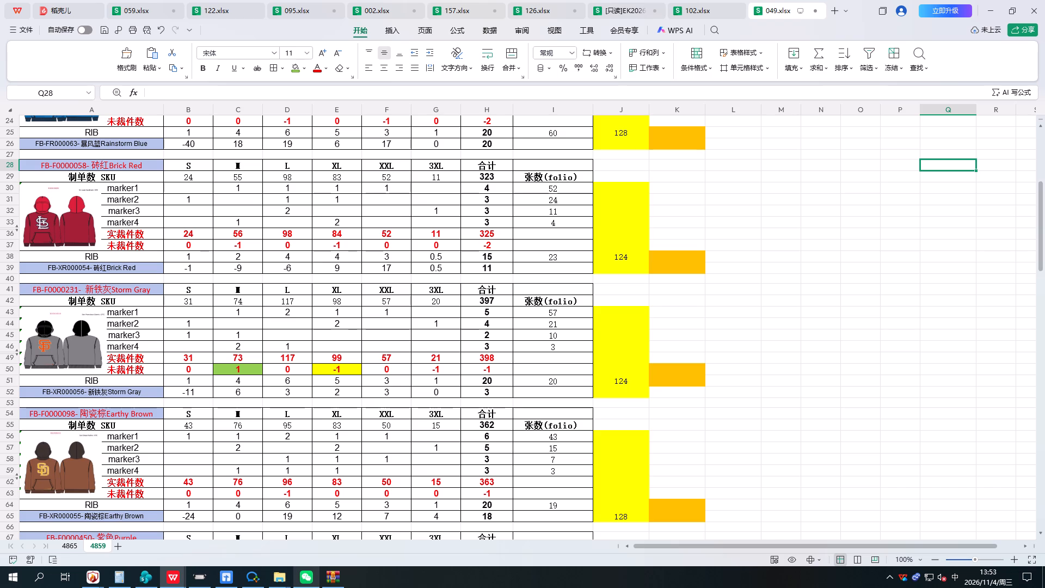
Look through the colour blocks on sheet 4859 of 049.xlsx, examining their markers, cut quantities and RIB rows.
scroll(153, 352, "up", 5)
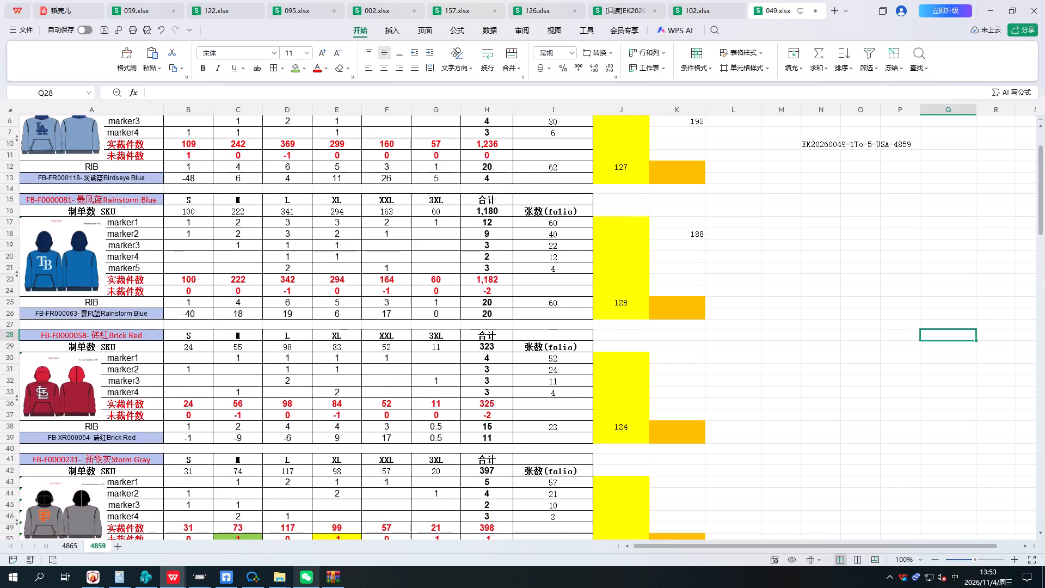
scroll(153, 352, "up", 5)
scroll(153, 352, "down", 12)
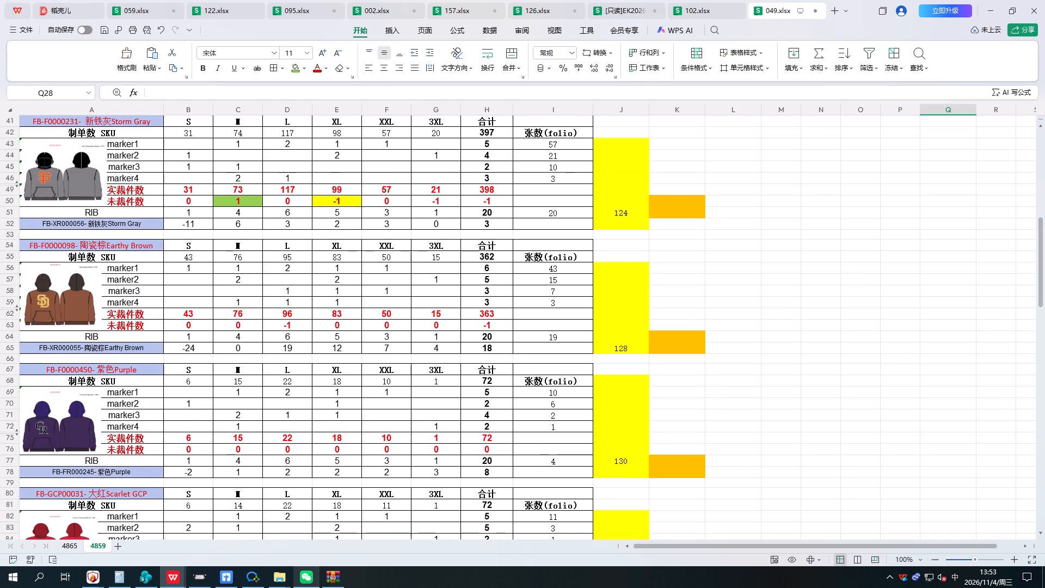
scroll(198, 323, "down", 4)
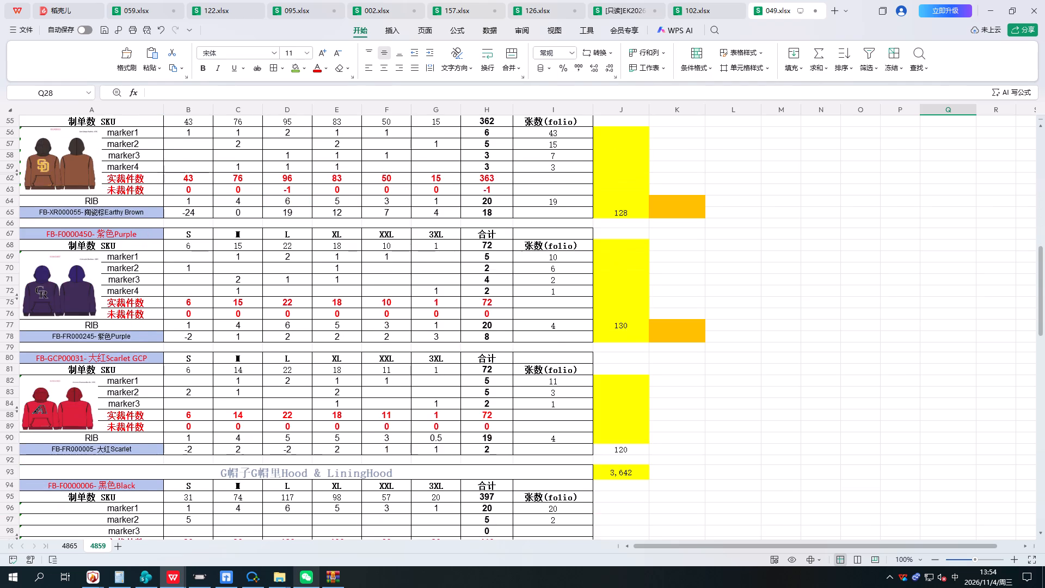
scroll(198, 323, "down", 8)
scroll(198, 323, "up", 12)
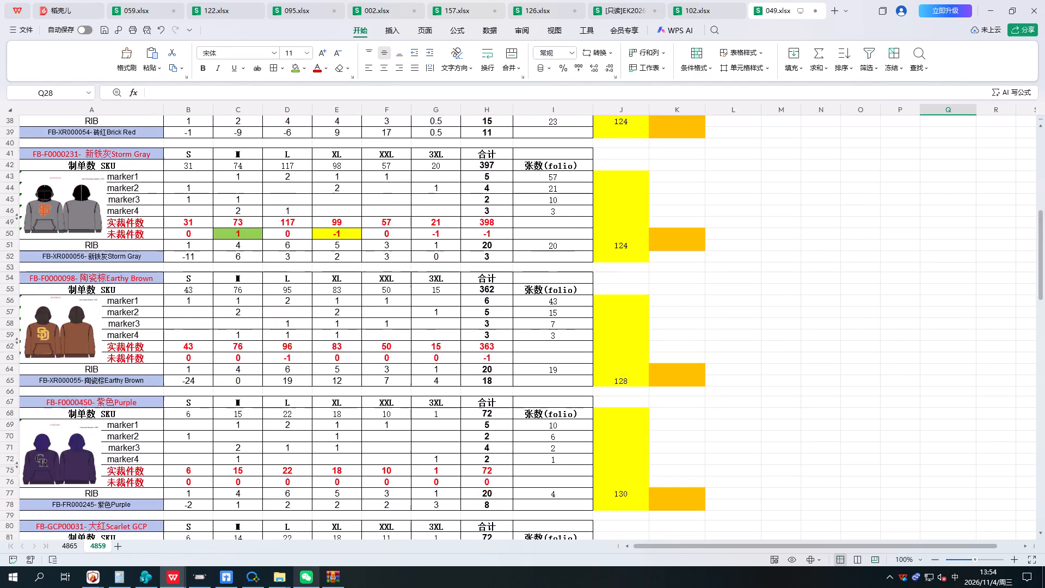
scroll(202, 324, "up", 18)
Close the read-only EK2026 material list workbook and dismiss its closing prompt.
left_click(631, 12)
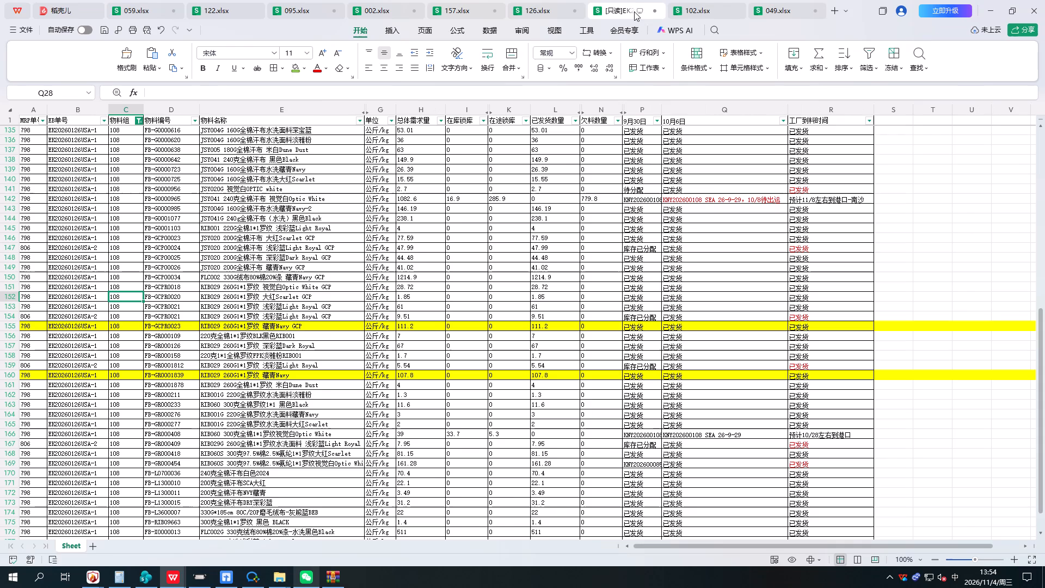
left_click(662, 10)
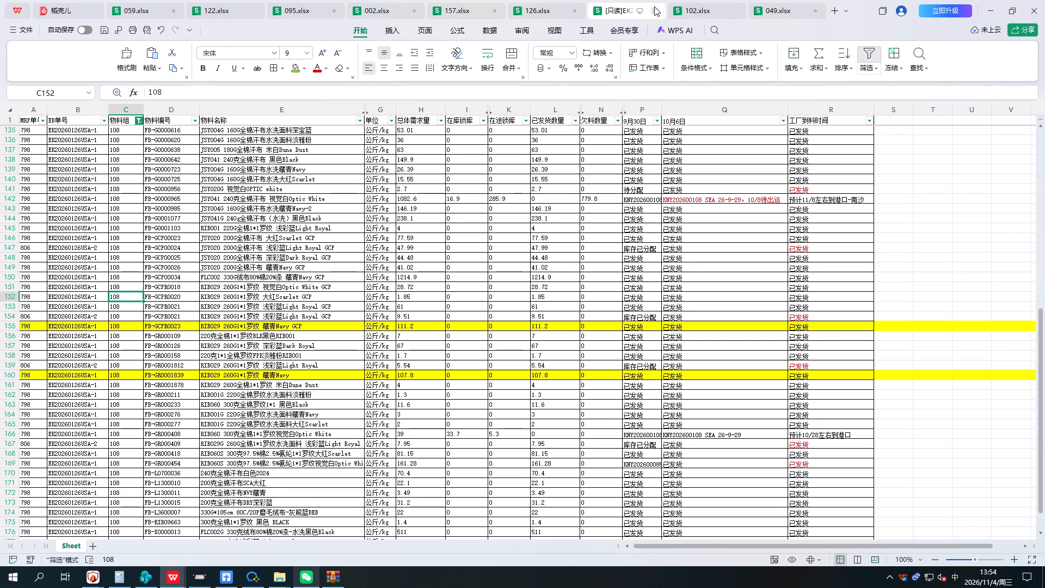
left_click(656, 10)
left_click(548, 293)
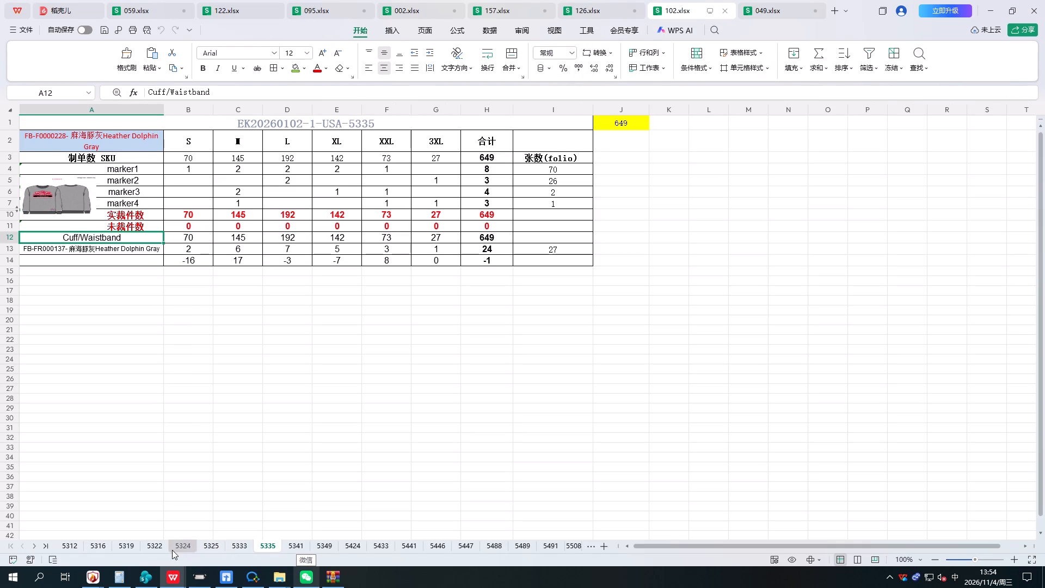
Look through the order sheets of 102.xlsx from 5341 to 5508, then 5312, examining their markers, cut quantities and trim rows.
left_click(300, 548)
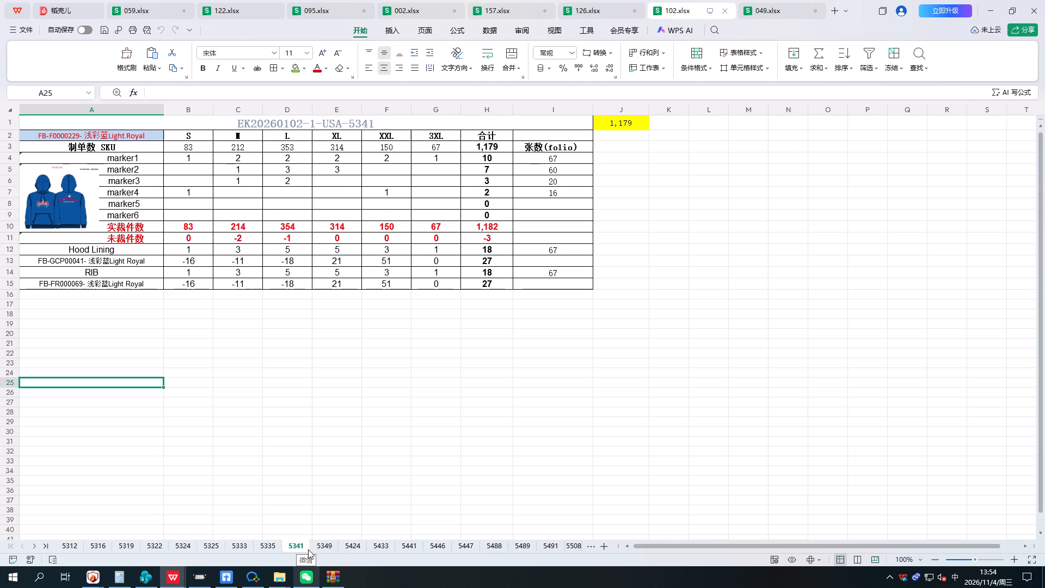
left_click(320, 548)
left_click(365, 544)
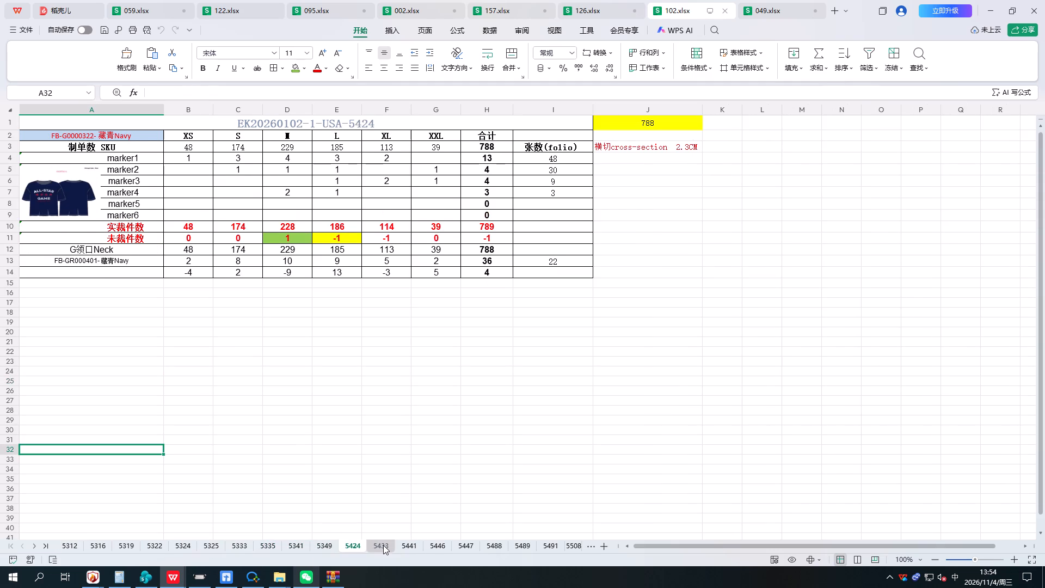
left_click(383, 545)
left_click(405, 547)
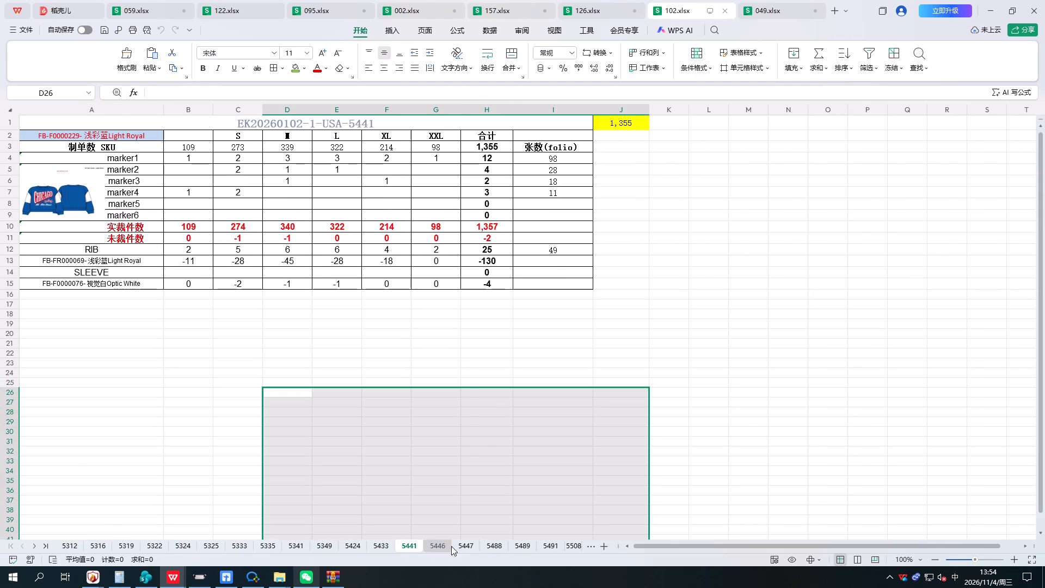
left_click(437, 548)
left_click(457, 546)
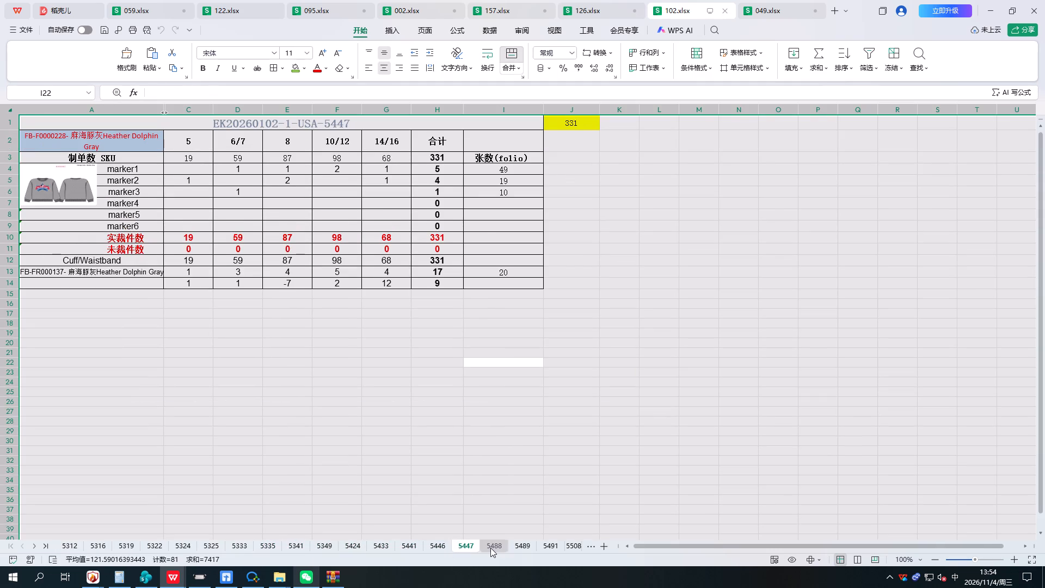
left_click(495, 546)
left_click(525, 548)
left_click(551, 546)
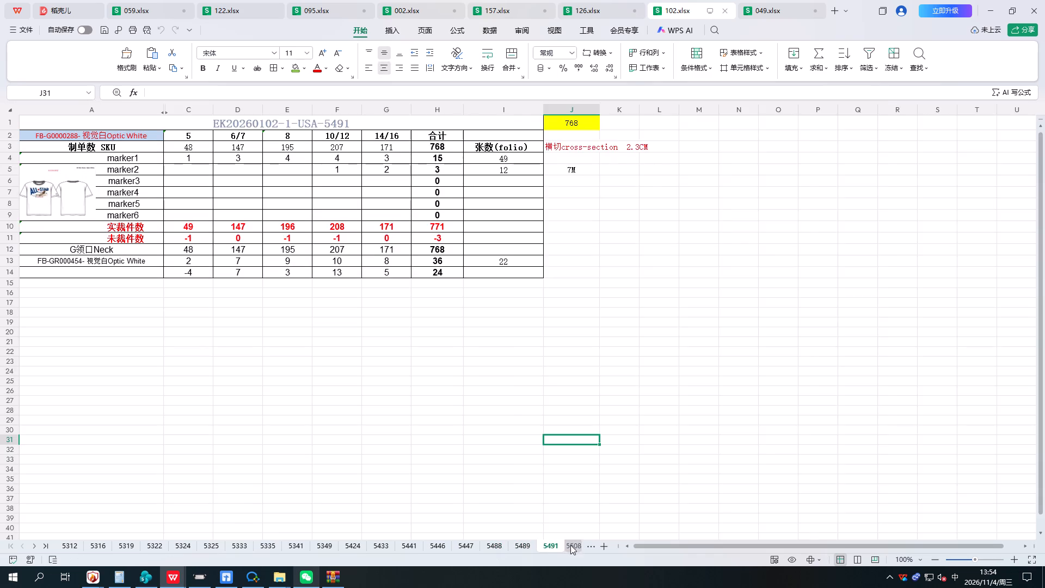
left_click(570, 545)
left_click(15, 548)
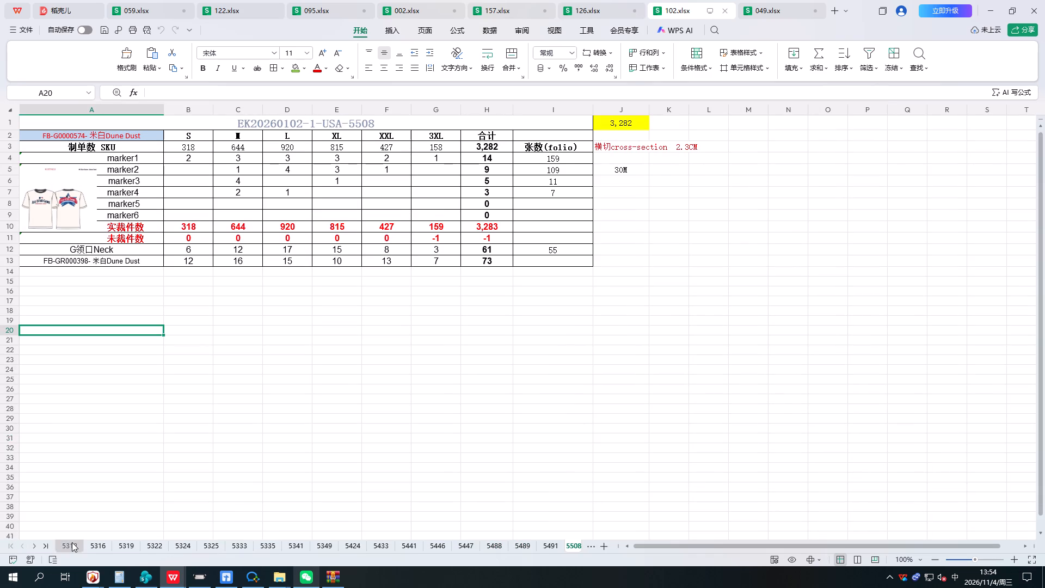
left_click(72, 542)
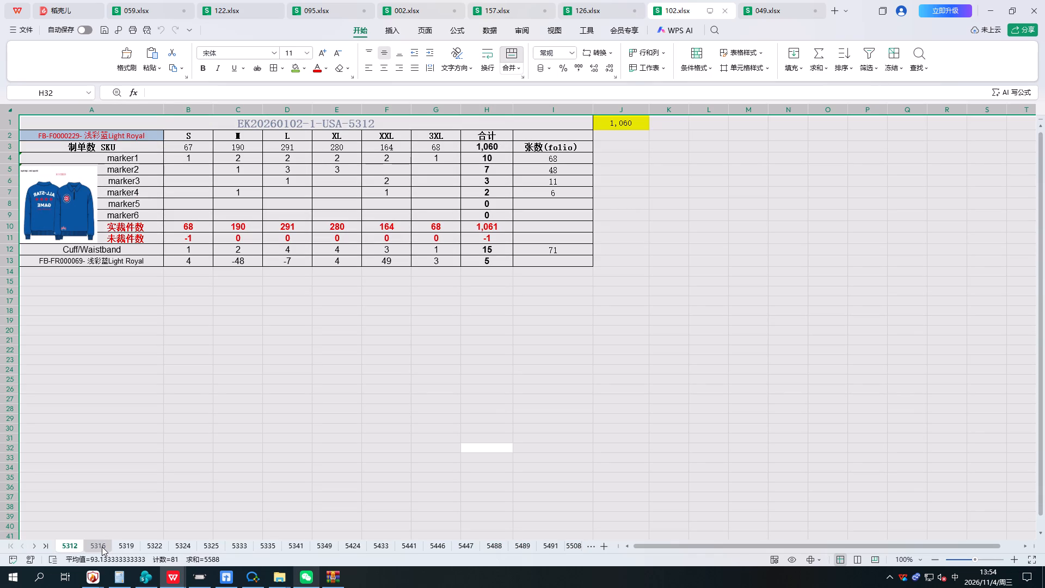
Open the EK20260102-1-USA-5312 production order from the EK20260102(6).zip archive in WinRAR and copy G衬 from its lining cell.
left_click(335, 576)
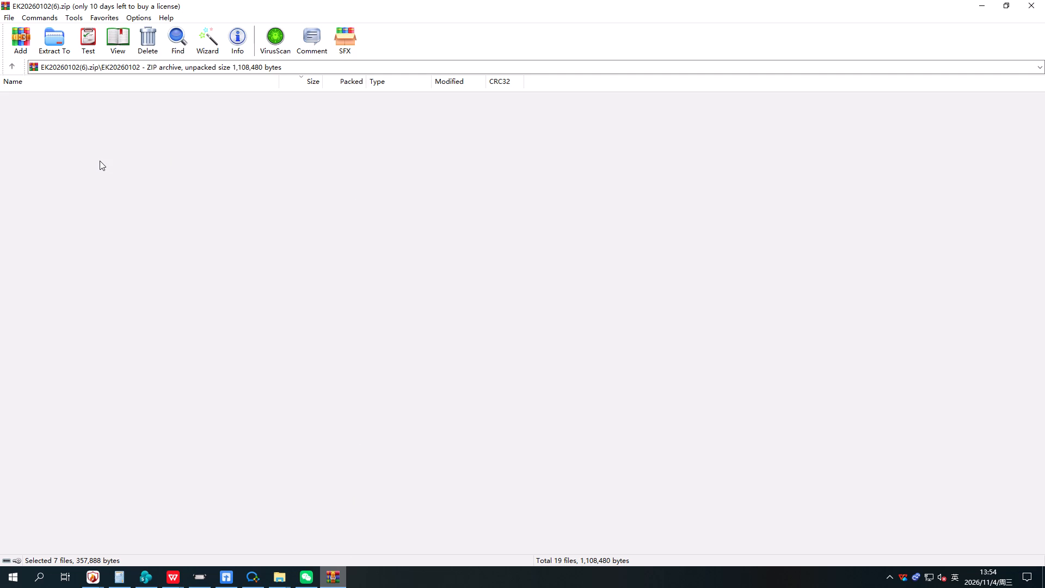
double_click(89, 218)
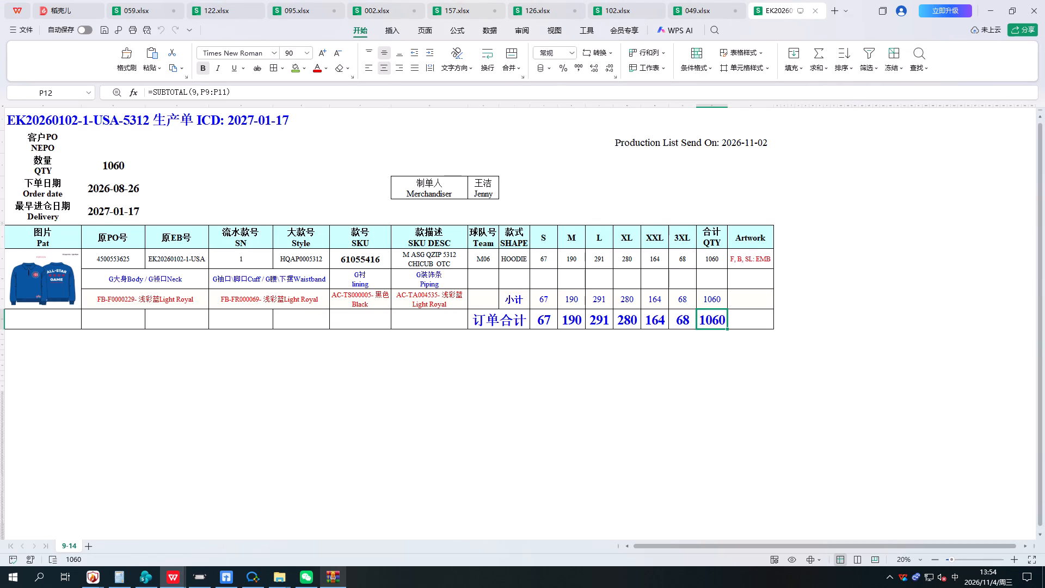
double_click(360, 272)
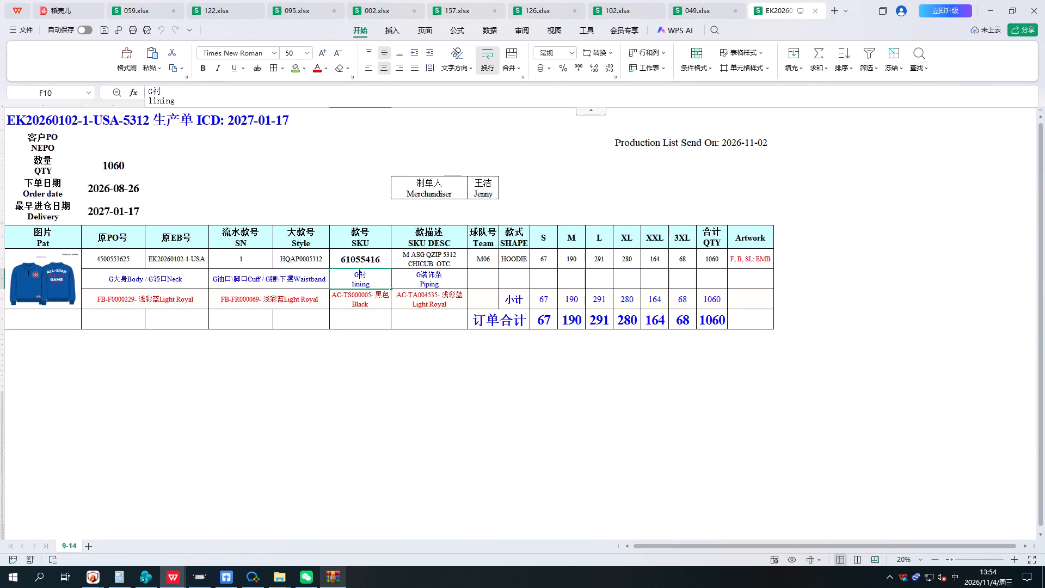
left_click_drag(356, 272, 367, 274)
left_click(369, 244)
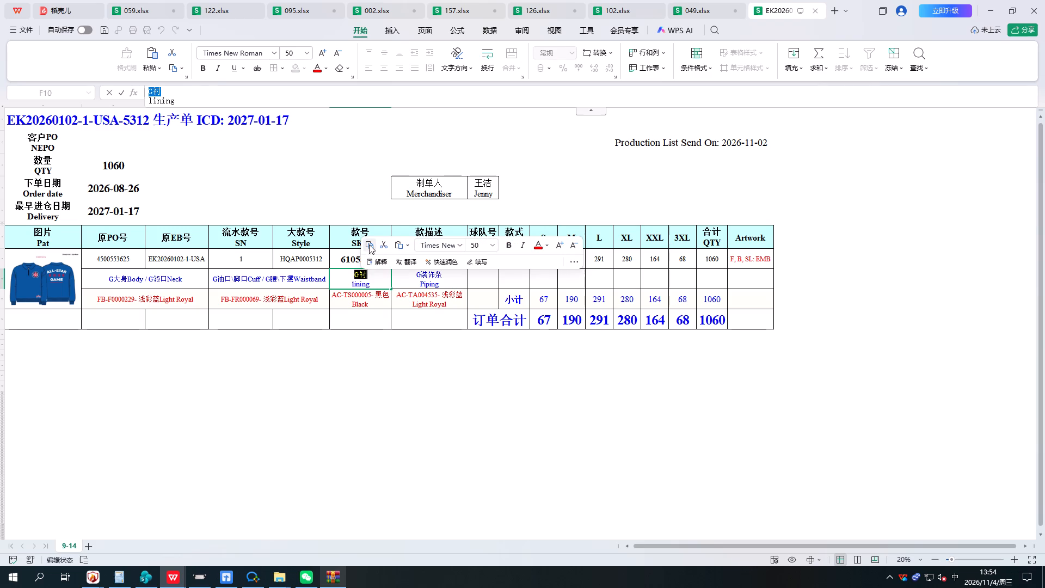
On sheet 5312 of 102.xlsx, duplicate the Cuff/Waistband block A12:I13 into rows 14 and 15.
left_click(628, 9)
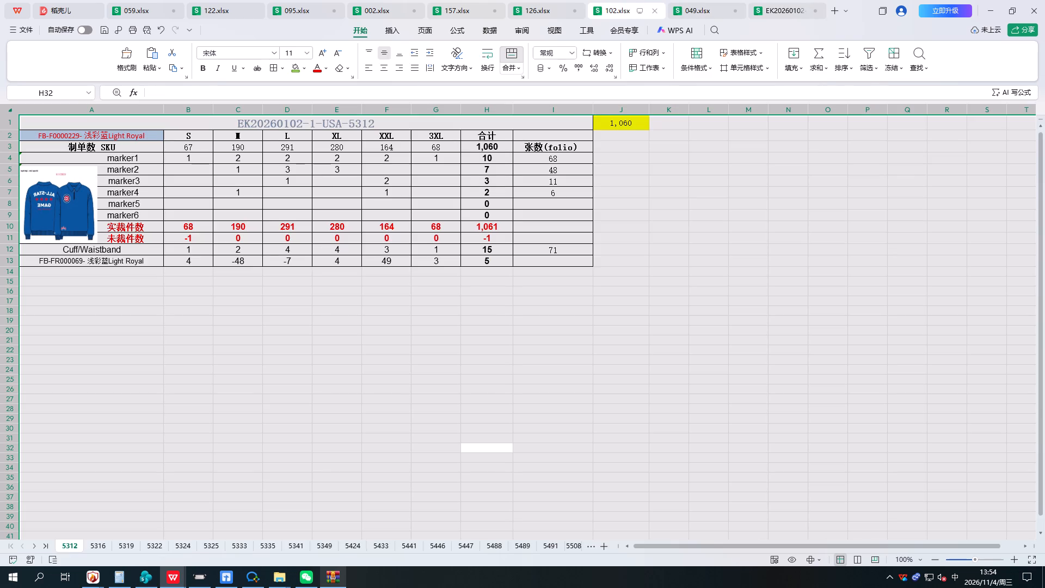
left_click_drag(62, 252, 559, 269)
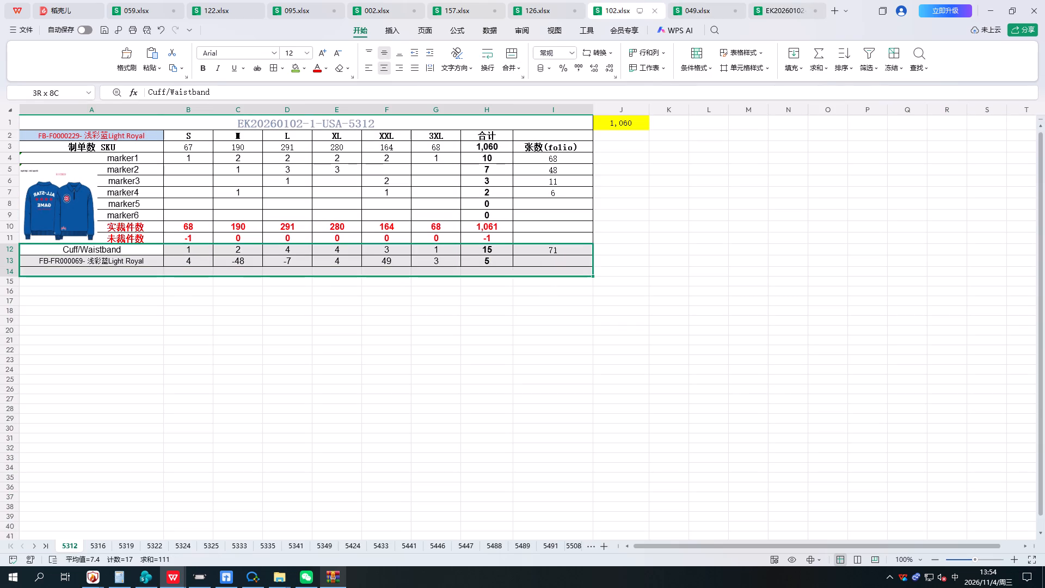
left_click_drag(559, 269, 574, 261)
right_click(35, 253)
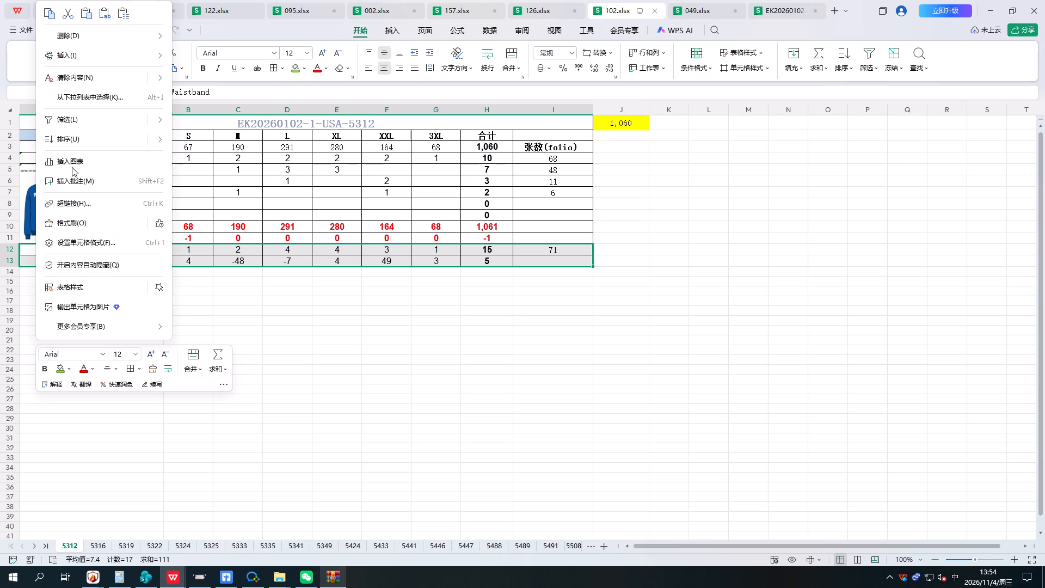
left_click_drag(89, 10, 48, 18)
left_click(38, 274)
right_click(38, 274)
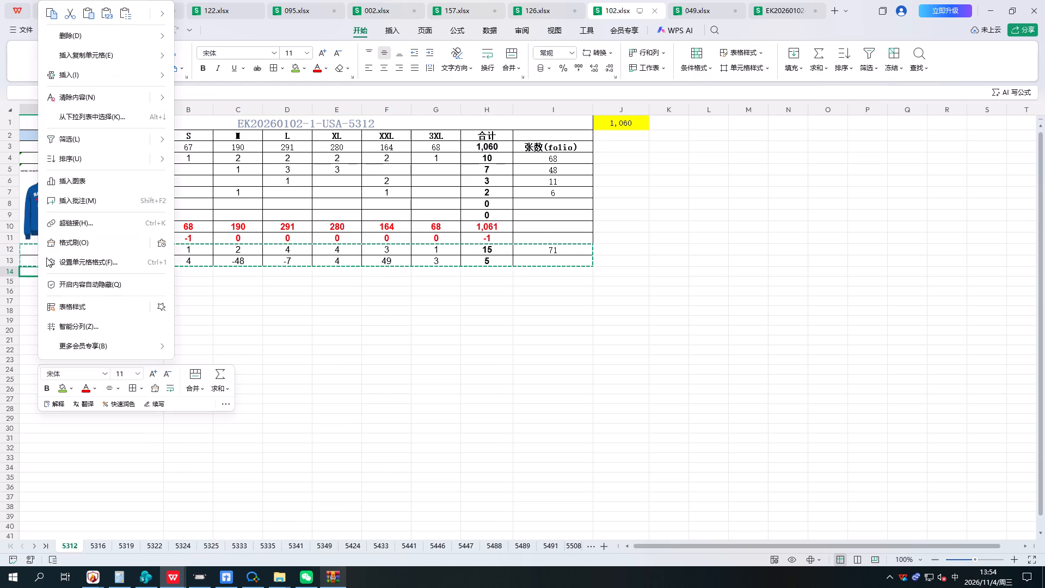
left_click(92, 12)
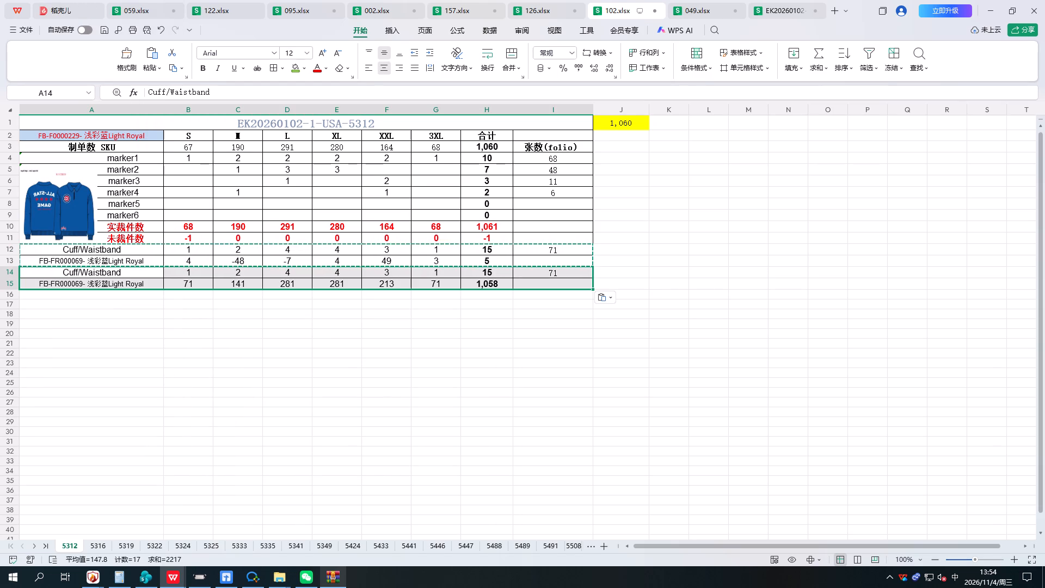
Copy G衬 from the production order's lining cell F10 and paste it over the label in A14 of sheet 5312.
left_click(777, 10)
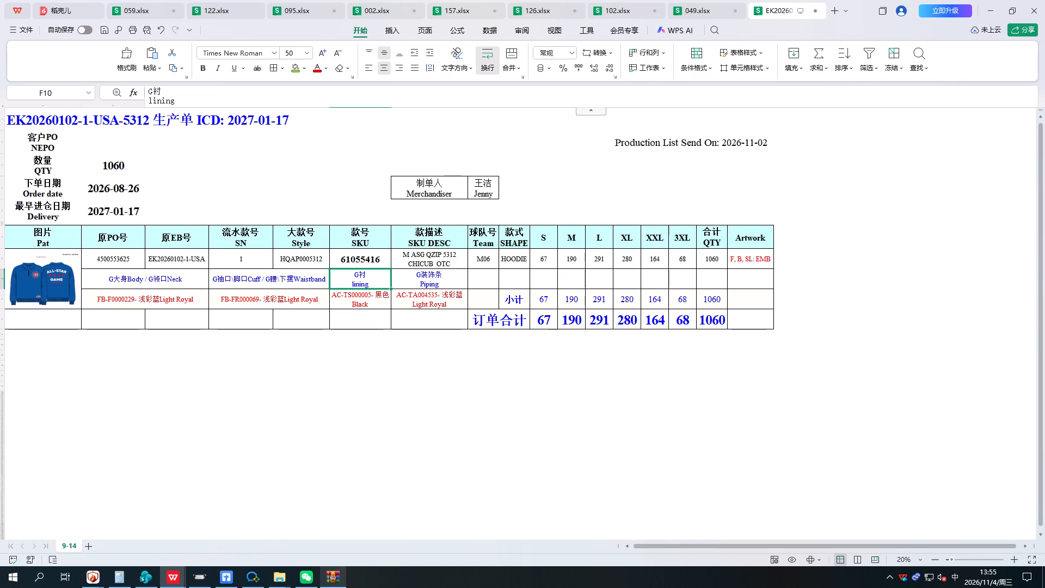
left_click_drag(165, 89, 163, 89)
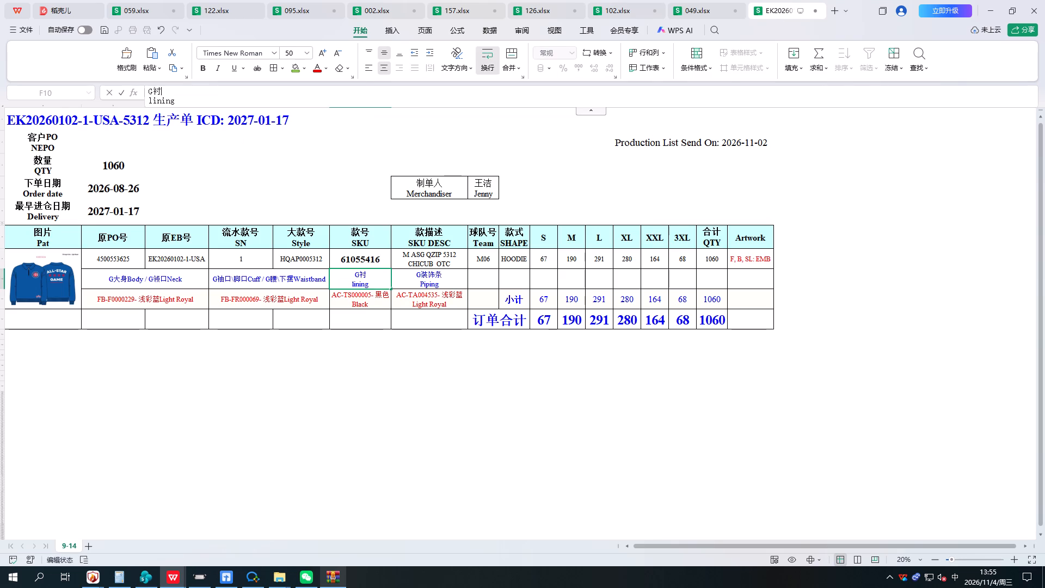
left_click_drag(163, 89, 144, 89)
right_click(156, 89)
left_click(173, 102)
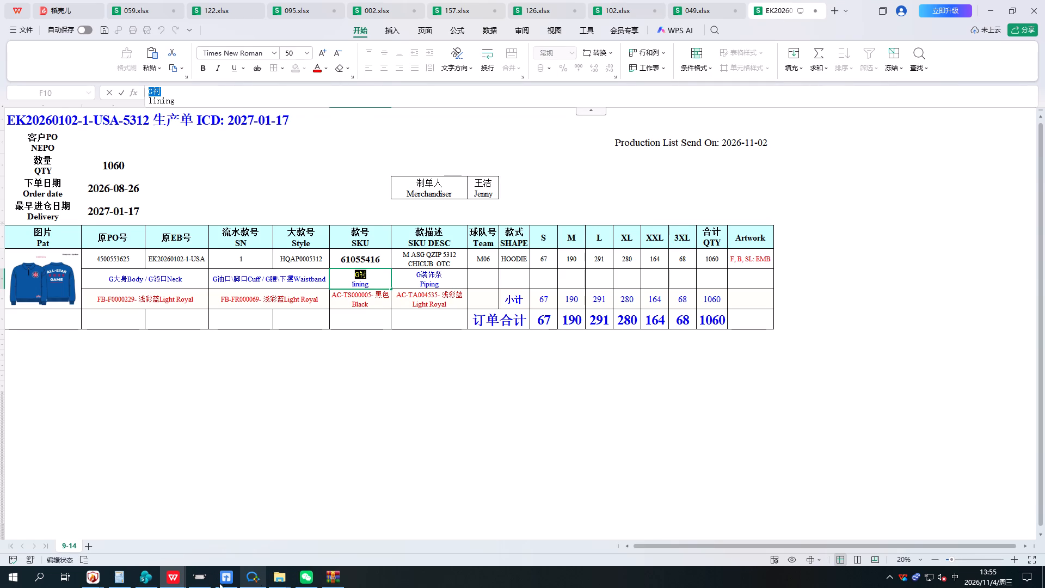
left_click(178, 577)
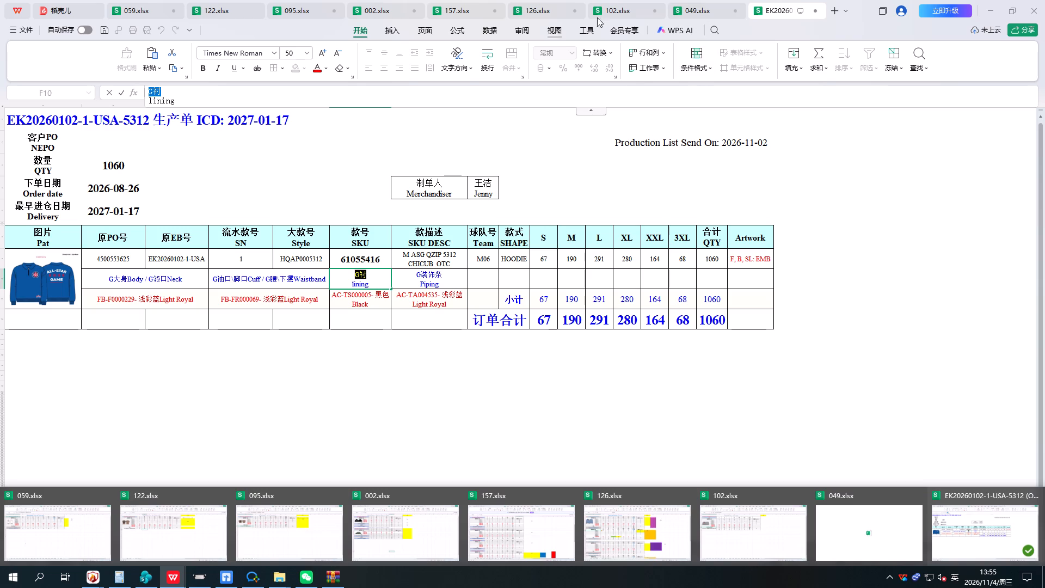
left_click(620, 15)
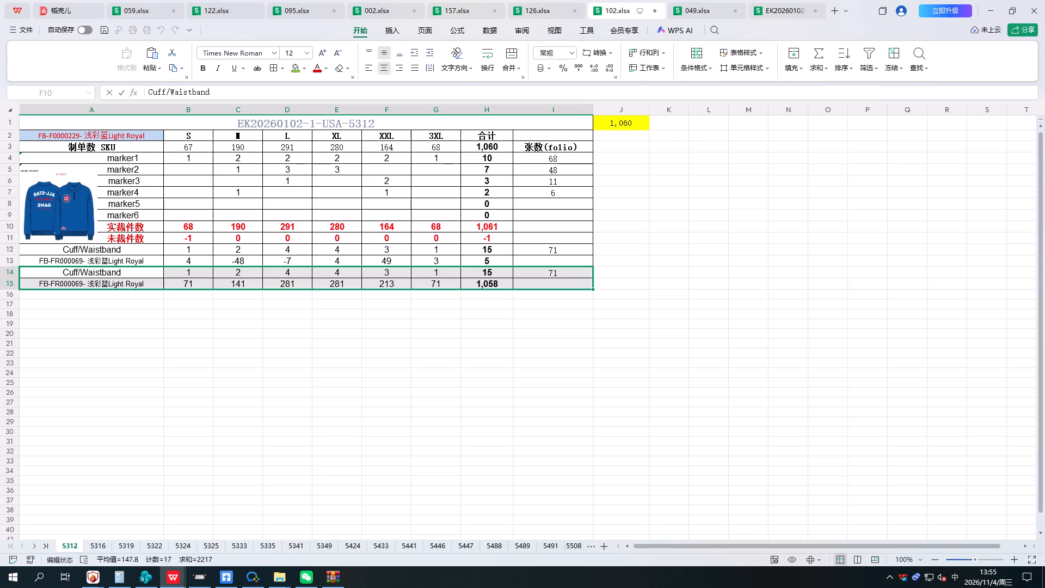
left_click(77, 274)
right_click(77, 274)
left_click(125, 15)
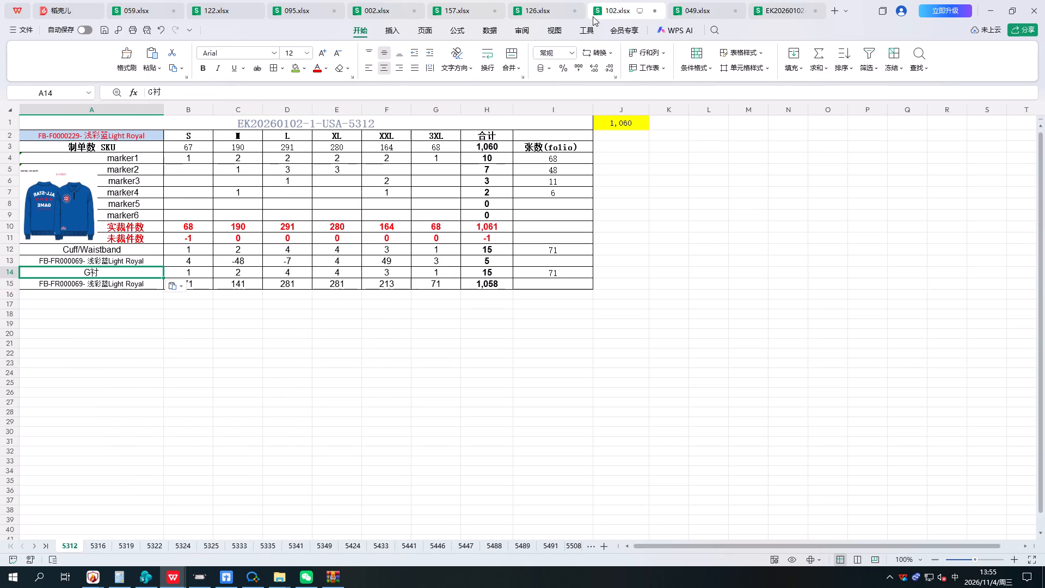
Copy the lining material AC-TS000005- 黑色Black from the production order and paste it into A15 of sheet 5312.
left_click(791, 13)
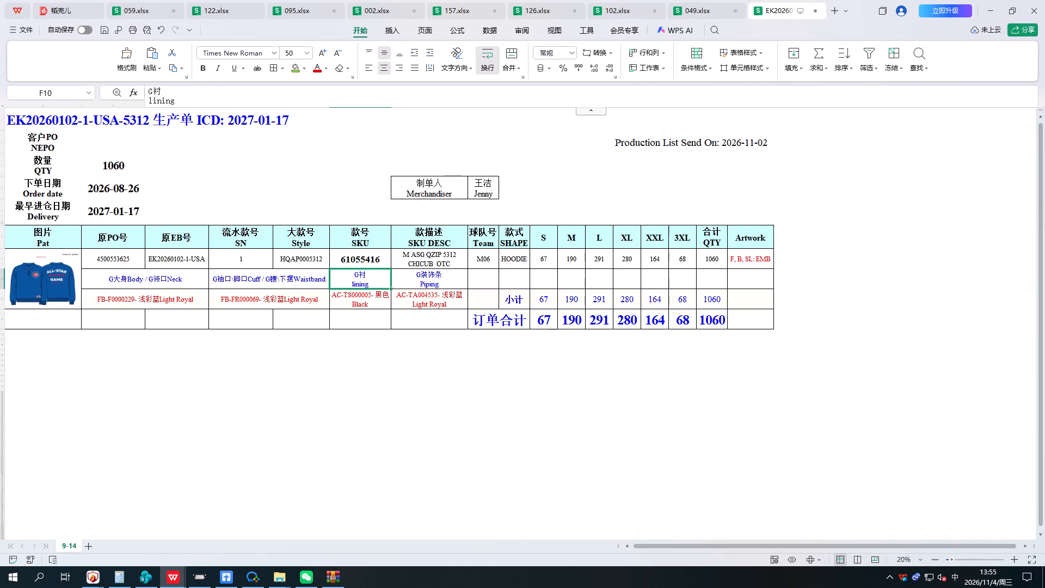
left_click(345, 301)
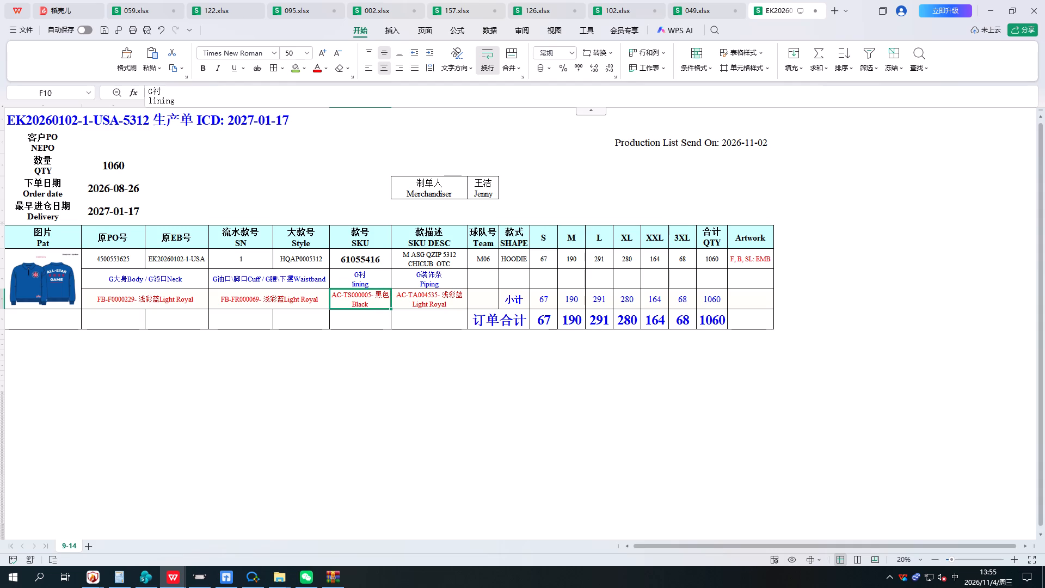
left_click_drag(251, 90, 138, 94)
left_click(147, 62)
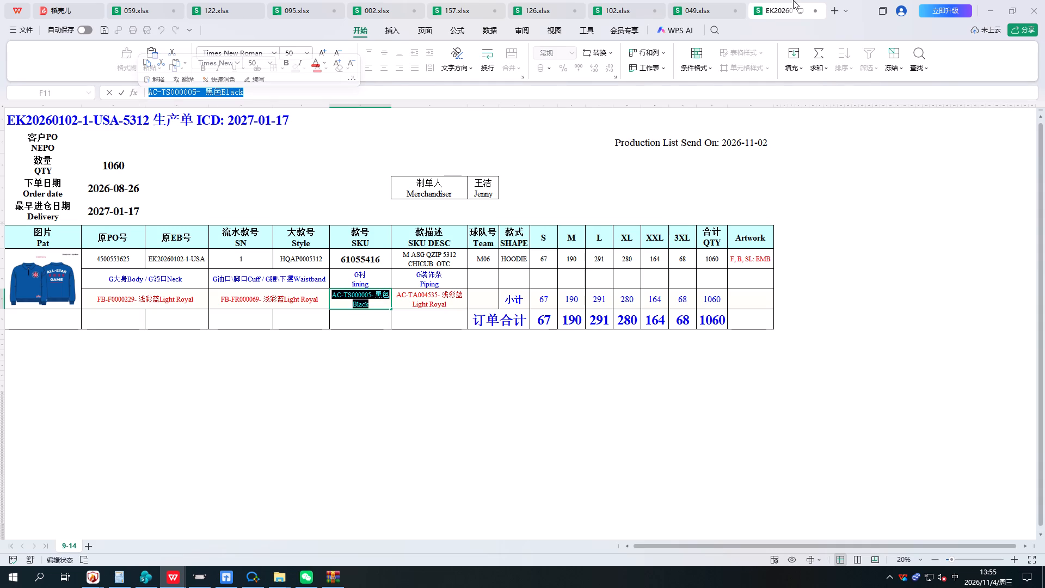
left_click(617, 12)
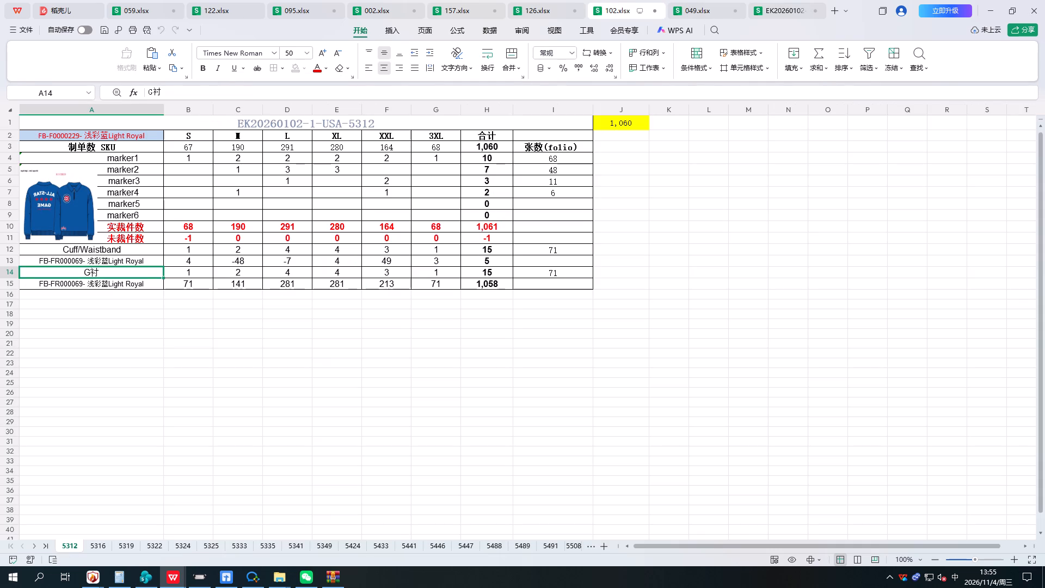
left_click(89, 284)
right_click(89, 284)
left_click(143, 15)
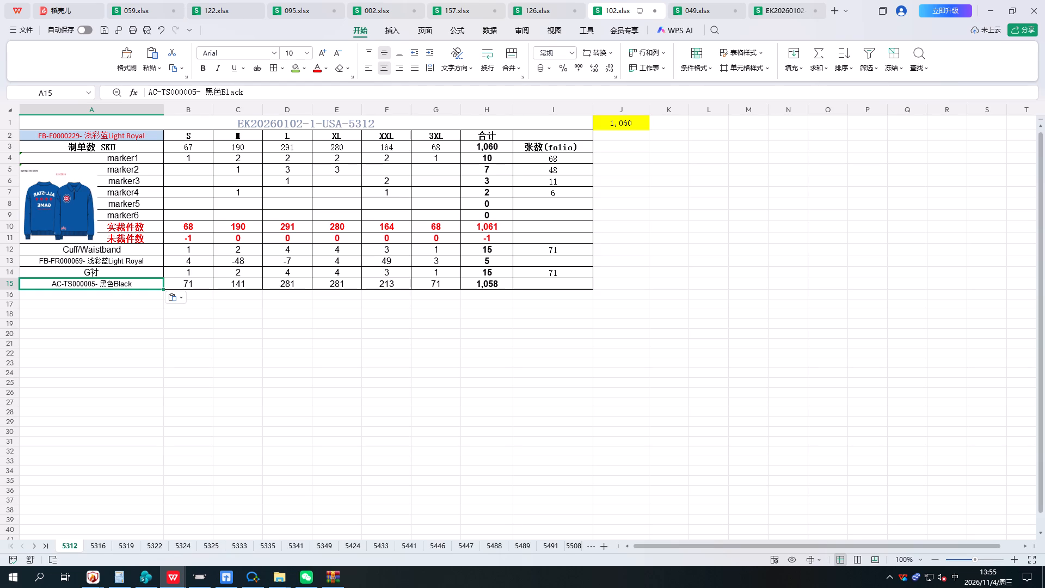
Set the size S cell B15 in the AC-TS000005 row to the formula =B14*I14-B3.
left_click(557, 274)
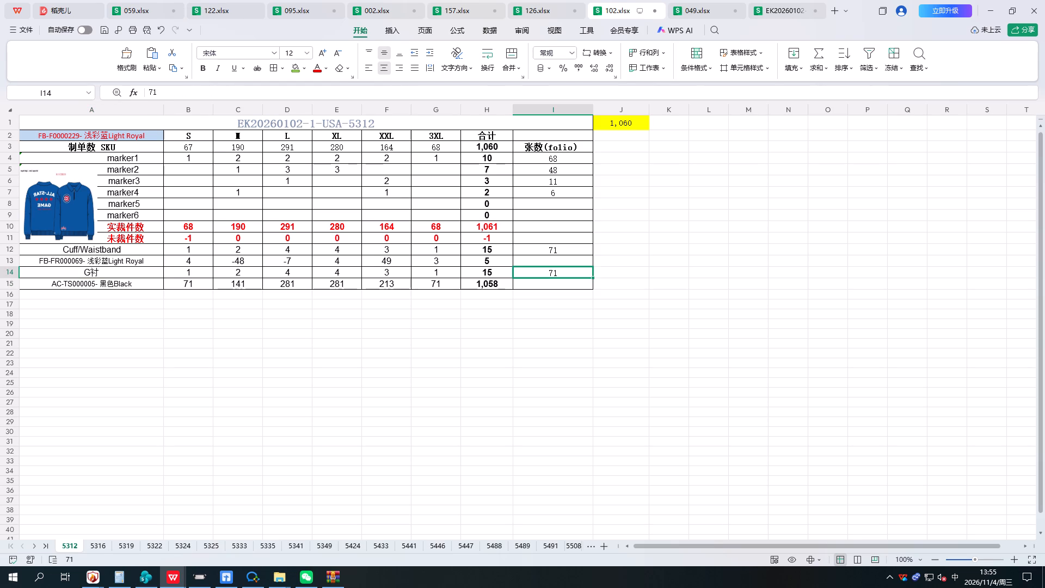
left_click(190, 284)
key("equal")
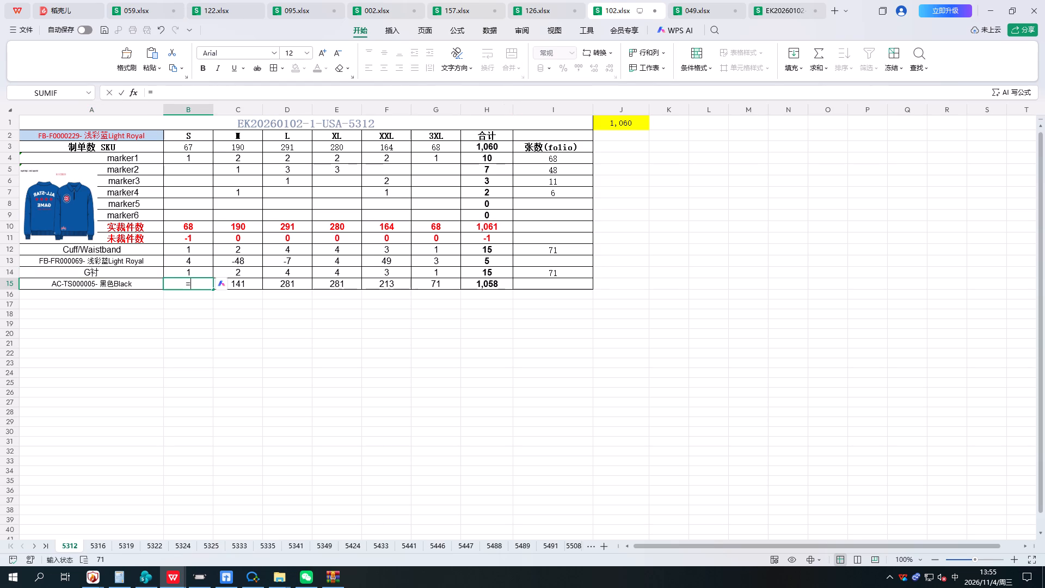
left_click(202, 275)
key("asterisk")
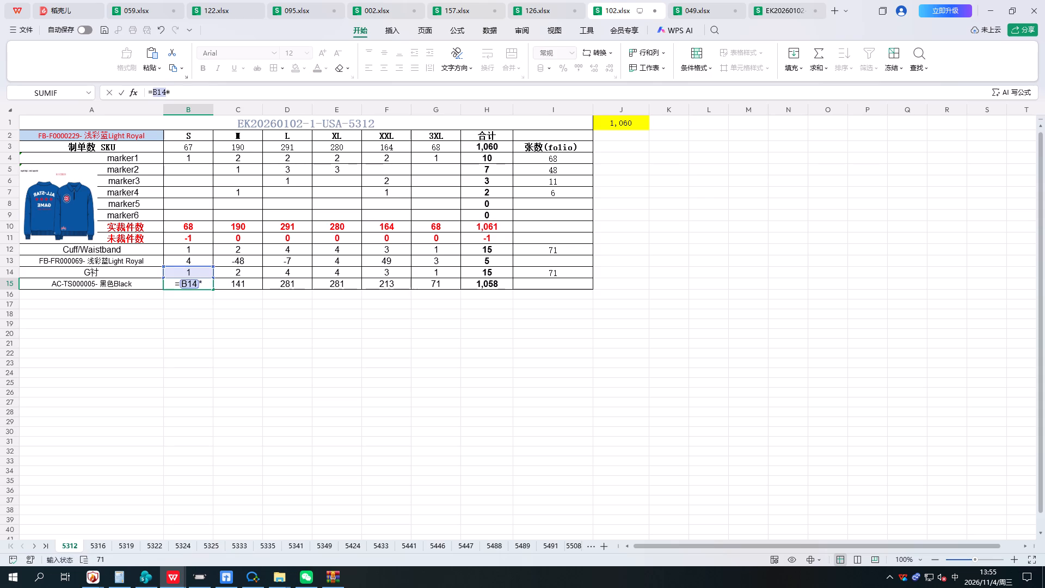
left_click(551, 273)
key("minus")
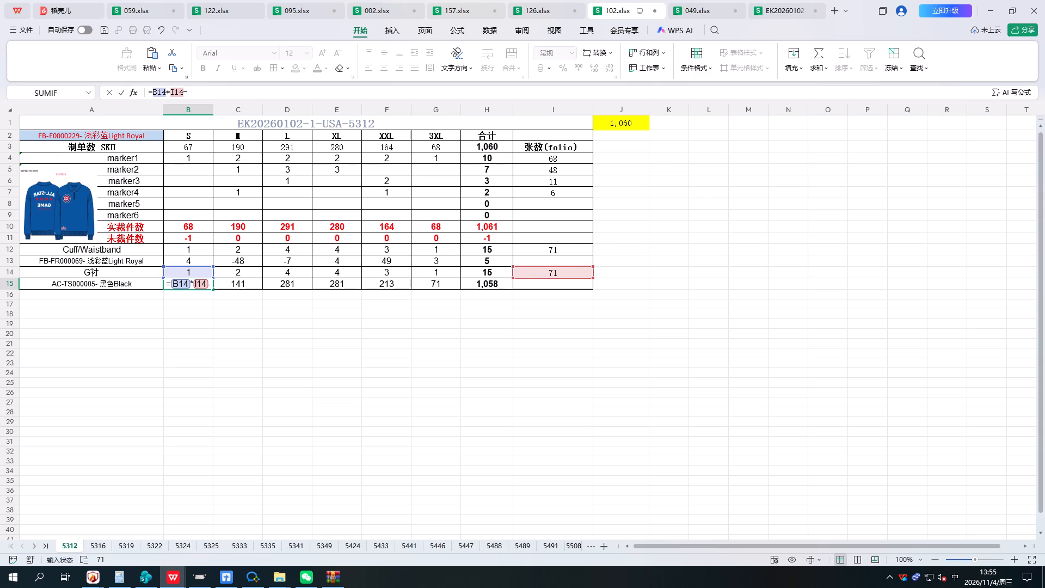
left_click(192, 146)
key("Return")
Set the size M cell C15 in the AC-TS000005 row to the formula =C14*I14-C3.
left_click(250, 280)
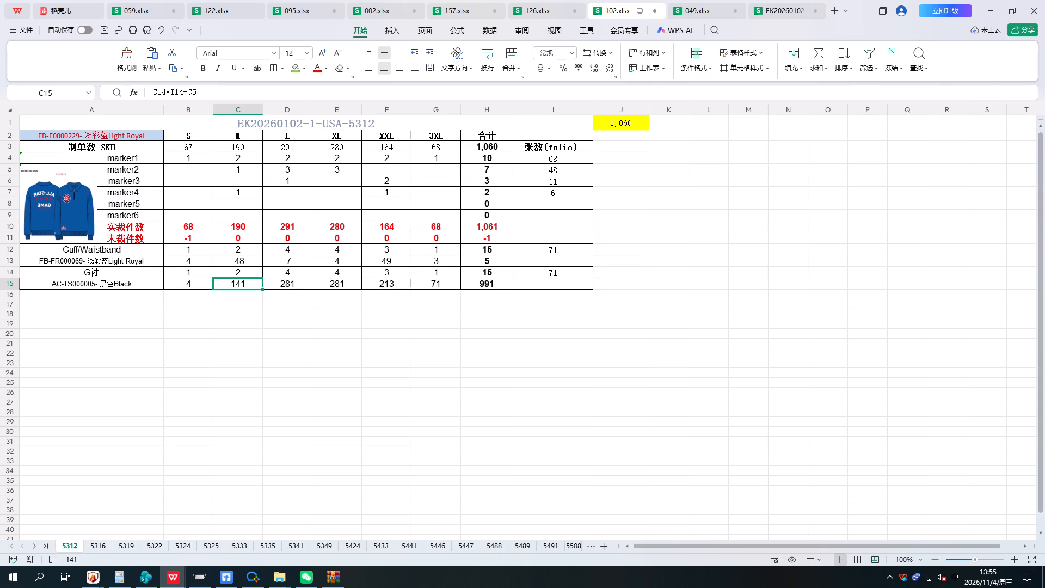
key("equal")
left_click(244, 271)
key("asterisk")
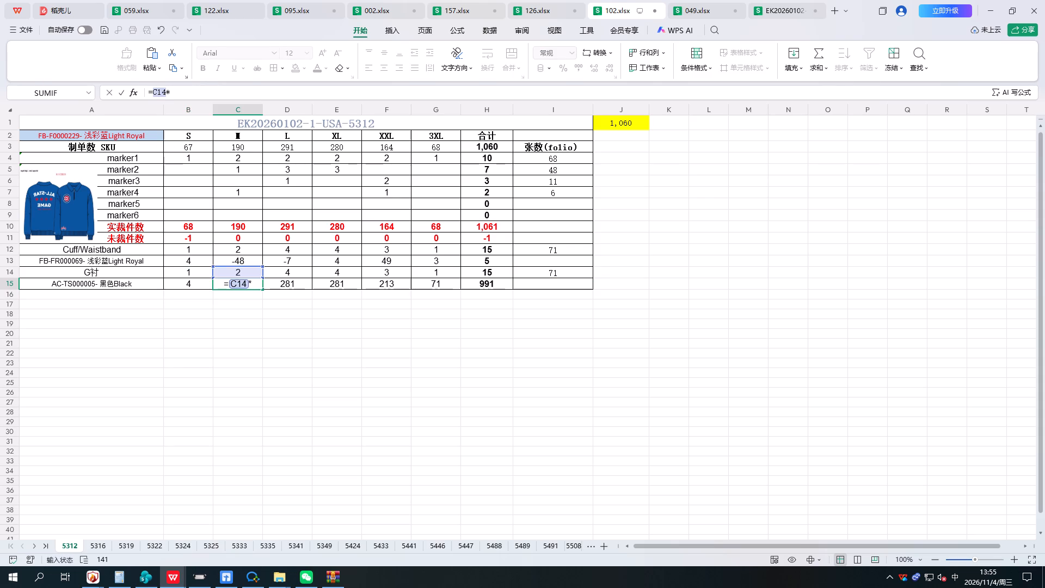
left_click(567, 275)
key("minus")
left_click(238, 146)
key("Return")
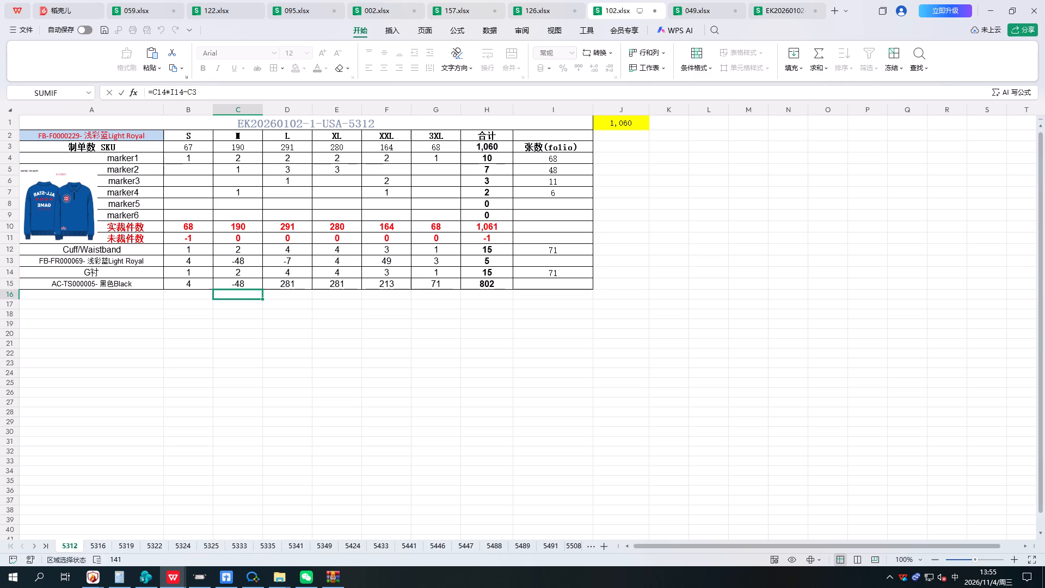
Set the size L cell D15 in the AC-TS000005 row to the formula =D14*I14-D3.
left_click(295, 286)
key("equal")
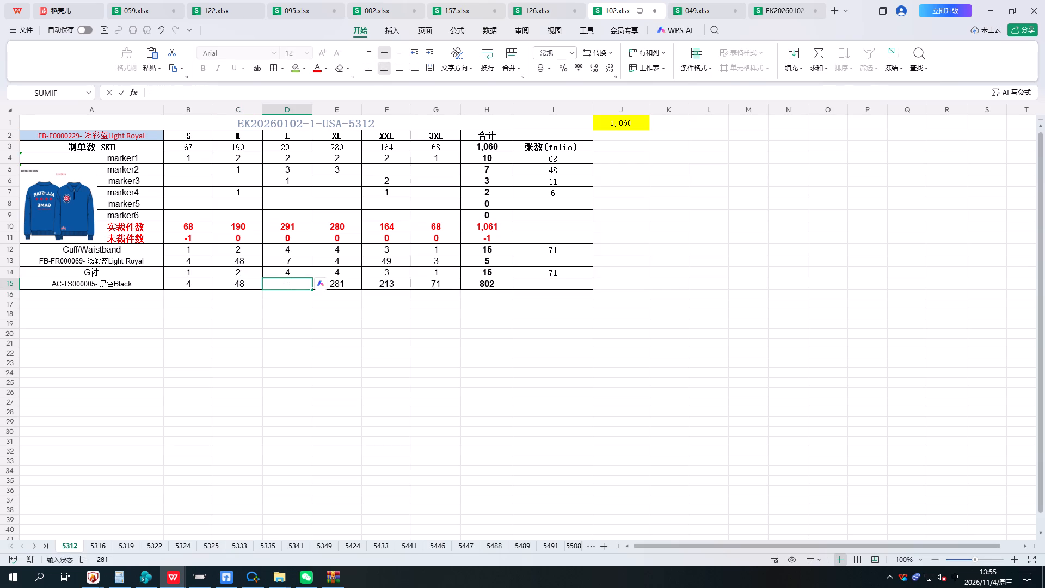
left_click(297, 275)
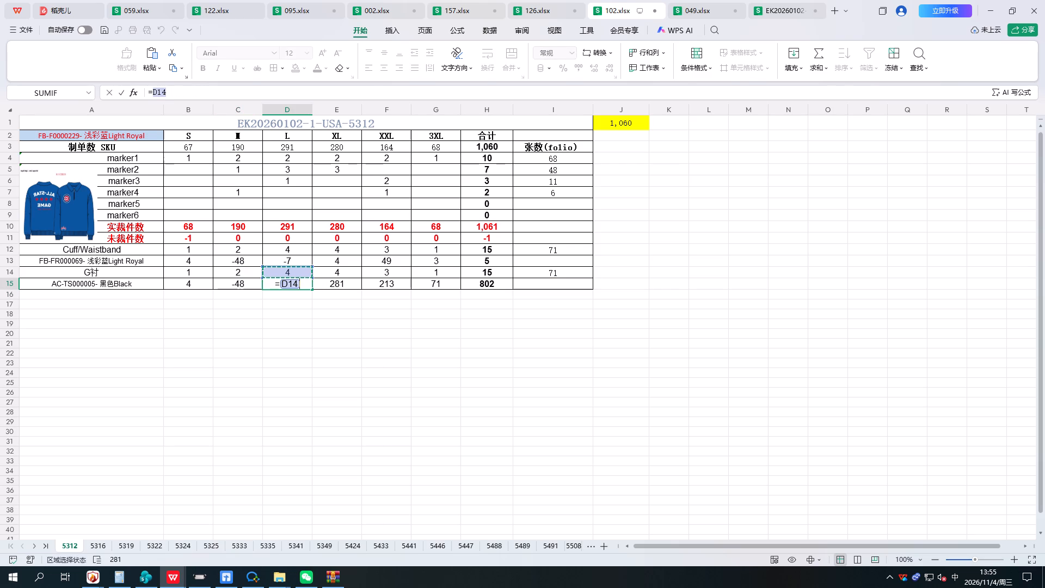
key("asterisk")
left_click(568, 275)
key("minus")
left_click(292, 146)
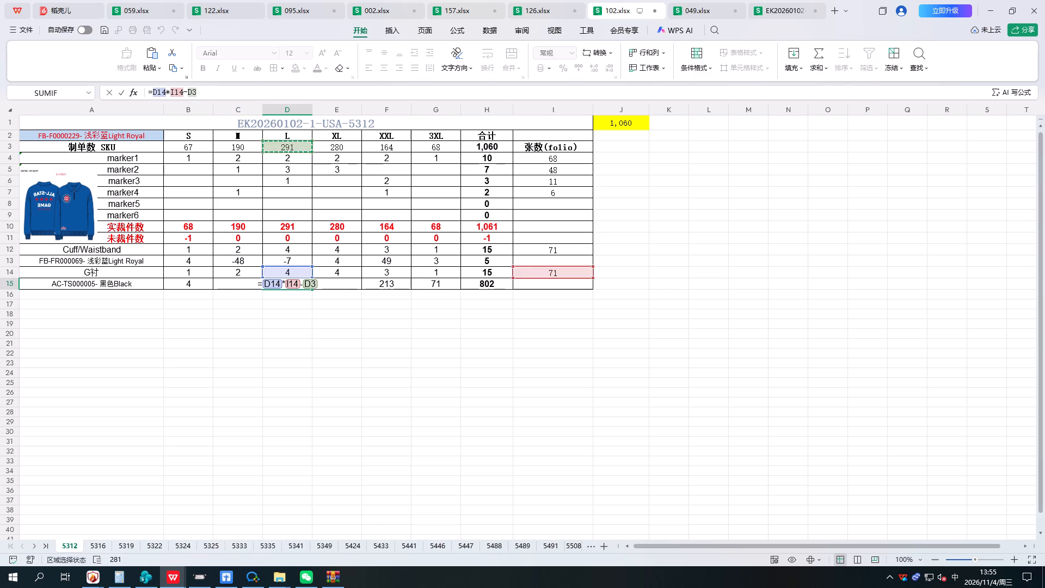
key("Return")
Set the size XL cell E15 in the AC-TS000005 row to the formula =E14*I14-E3.
left_click(346, 274)
left_click(341, 285)
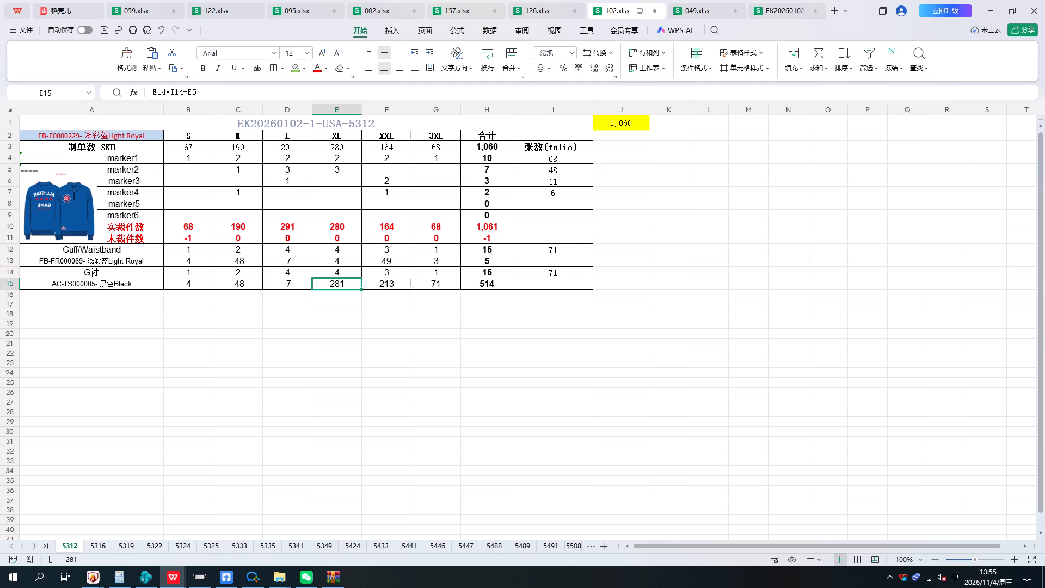
key("equal")
left_click(340, 274)
key("asterisk")
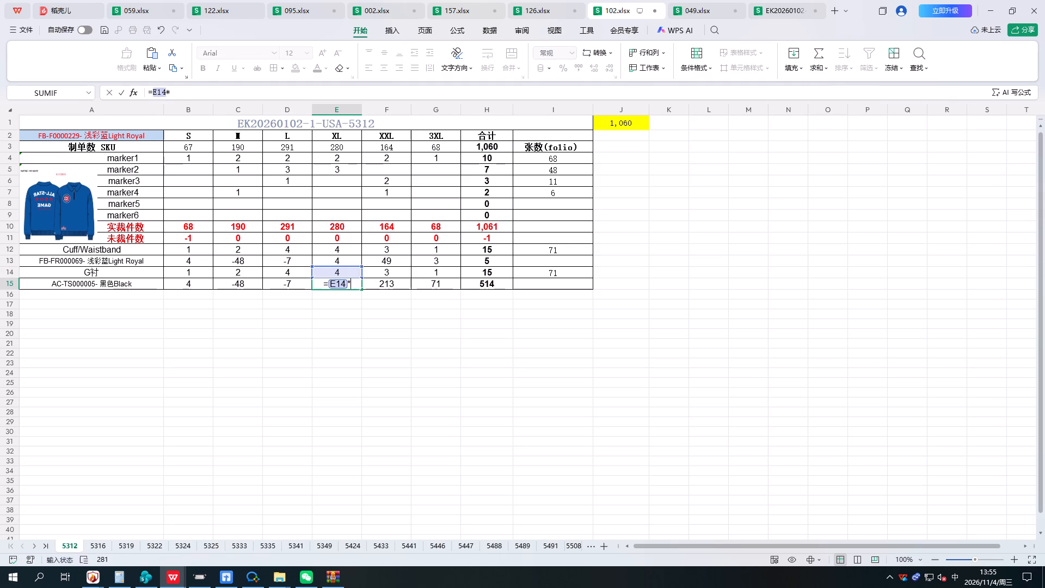
left_click(566, 270)
key("minus")
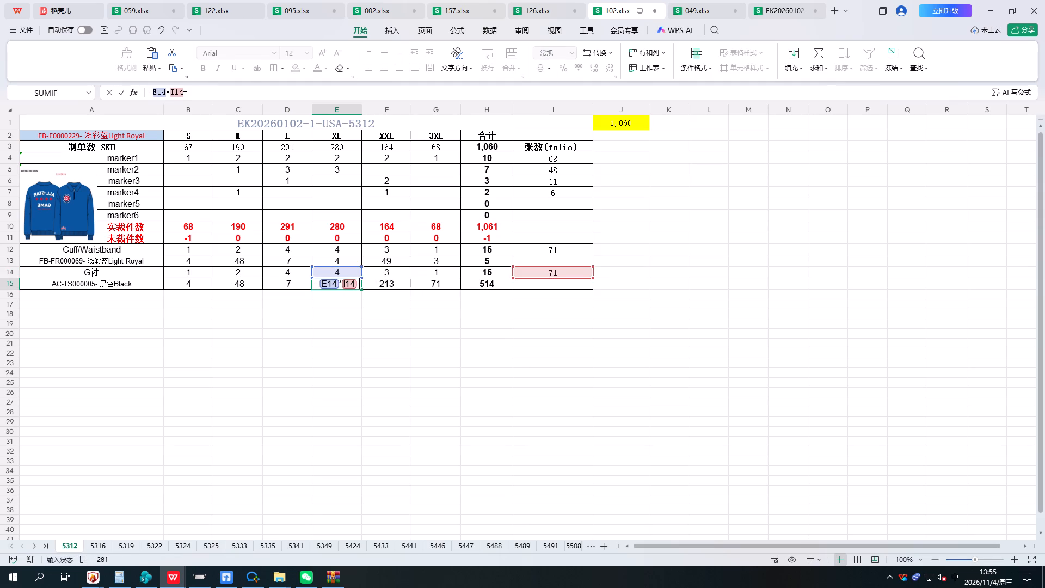
left_click(341, 144)
key("Return")
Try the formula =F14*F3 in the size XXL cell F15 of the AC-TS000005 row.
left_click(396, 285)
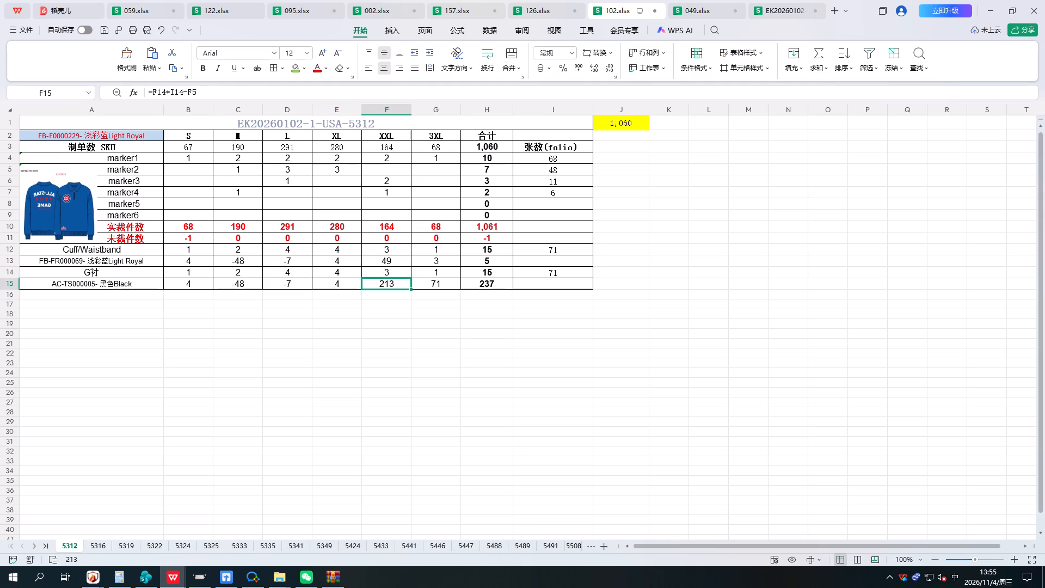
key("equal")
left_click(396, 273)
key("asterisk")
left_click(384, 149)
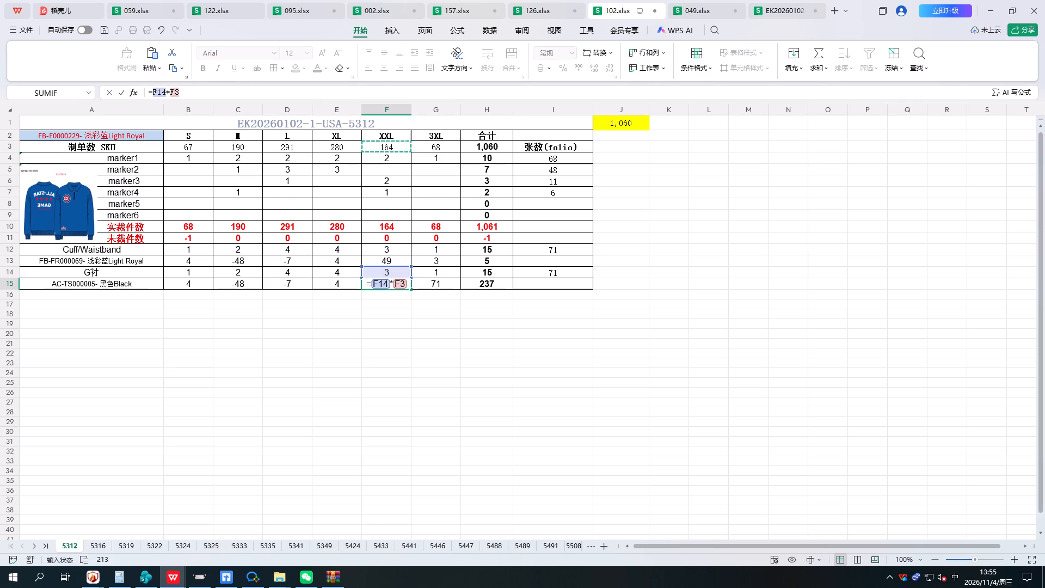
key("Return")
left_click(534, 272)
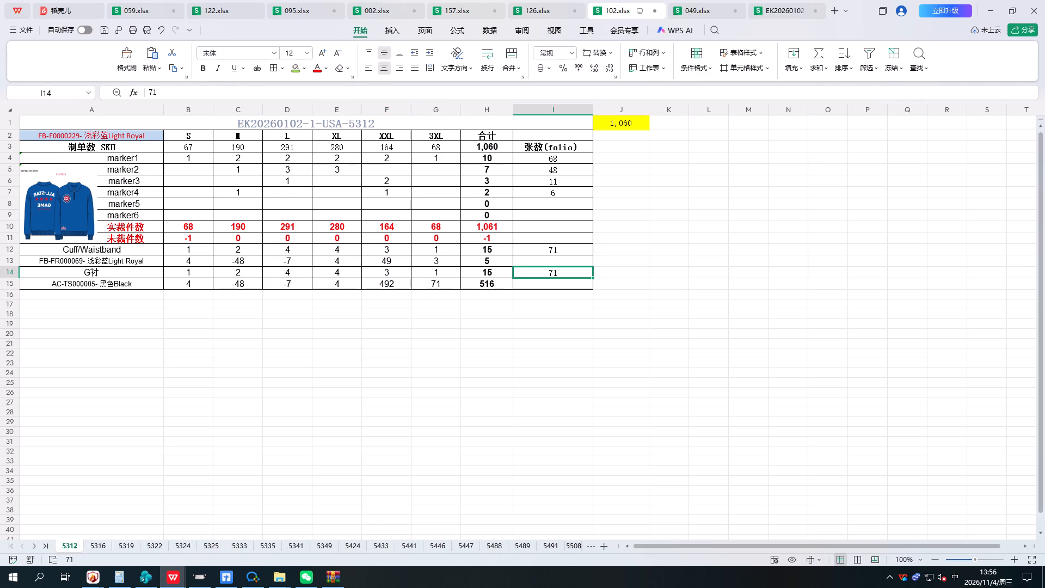
Set the size XXL cell F15 in the AC-TS000005 row to the formula =F14*I14-F3.
left_click(391, 285)
key("equal")
left_click(399, 269)
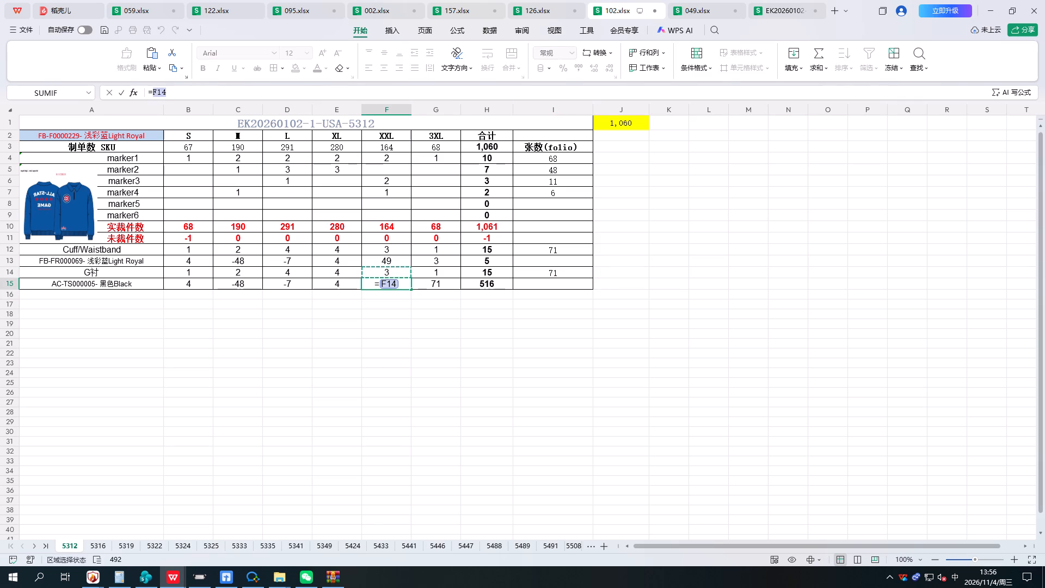
key("asterisk")
left_click(561, 275)
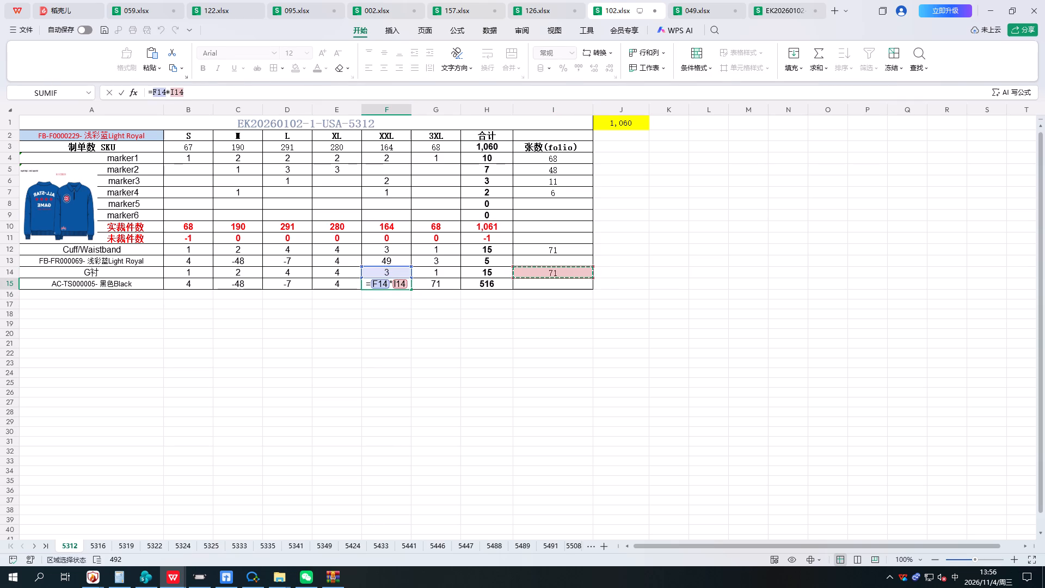
key("minus")
left_click(392, 146)
key("Return")
Set the size 3XL cell G15 in the AC-TS000005 row to the formula =G14*I14-G3.
left_click(446, 284)
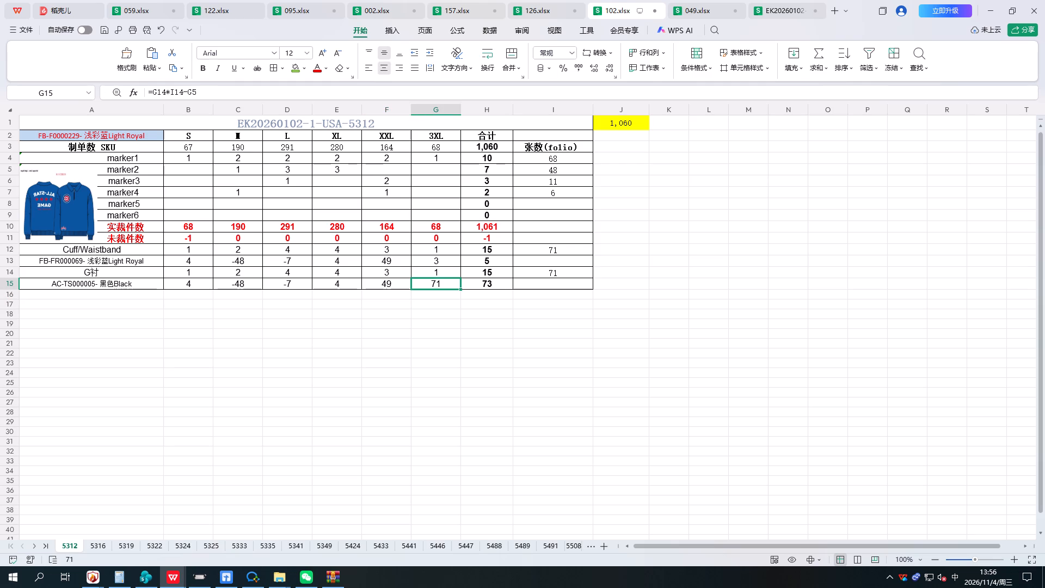
key("equal")
left_click(441, 273)
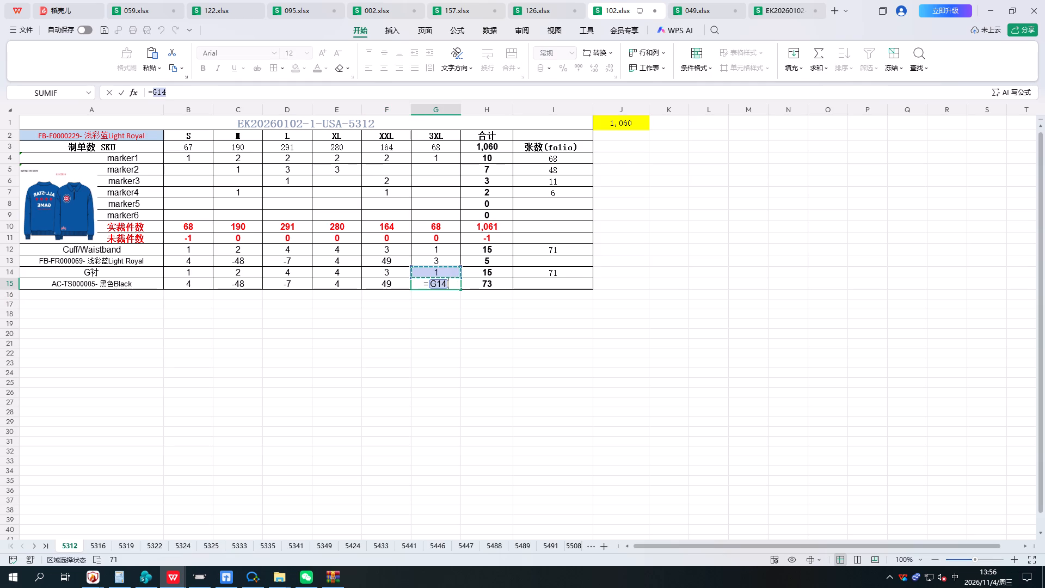
key("asterisk")
left_click(563, 272)
key("minus")
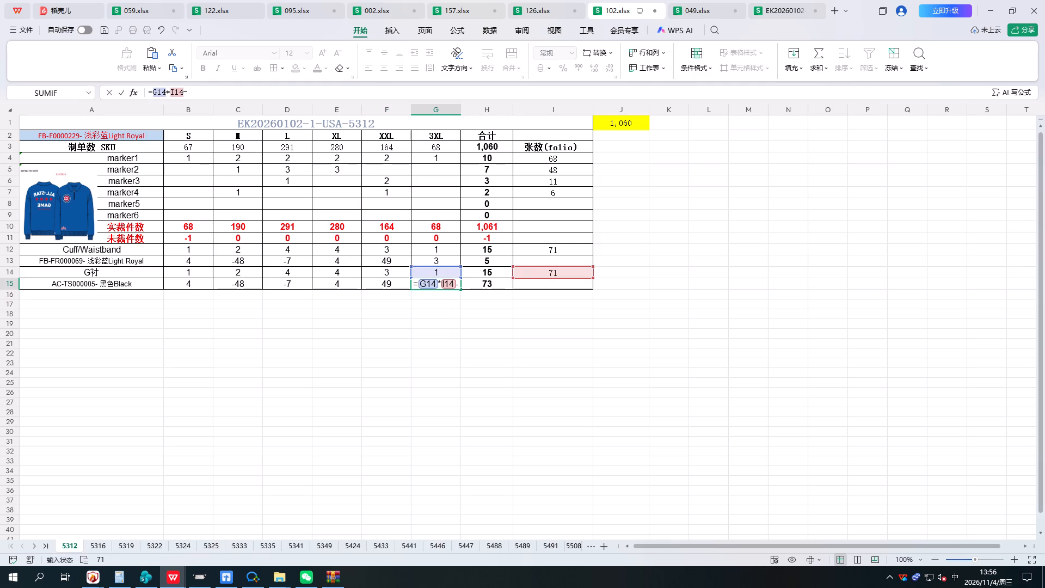
left_click(439, 149)
key("Return")
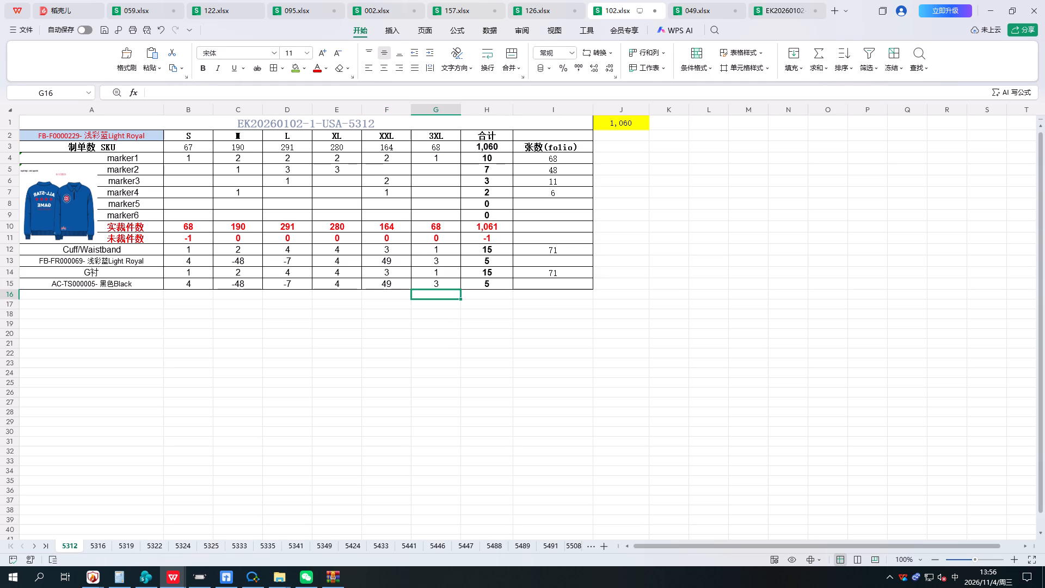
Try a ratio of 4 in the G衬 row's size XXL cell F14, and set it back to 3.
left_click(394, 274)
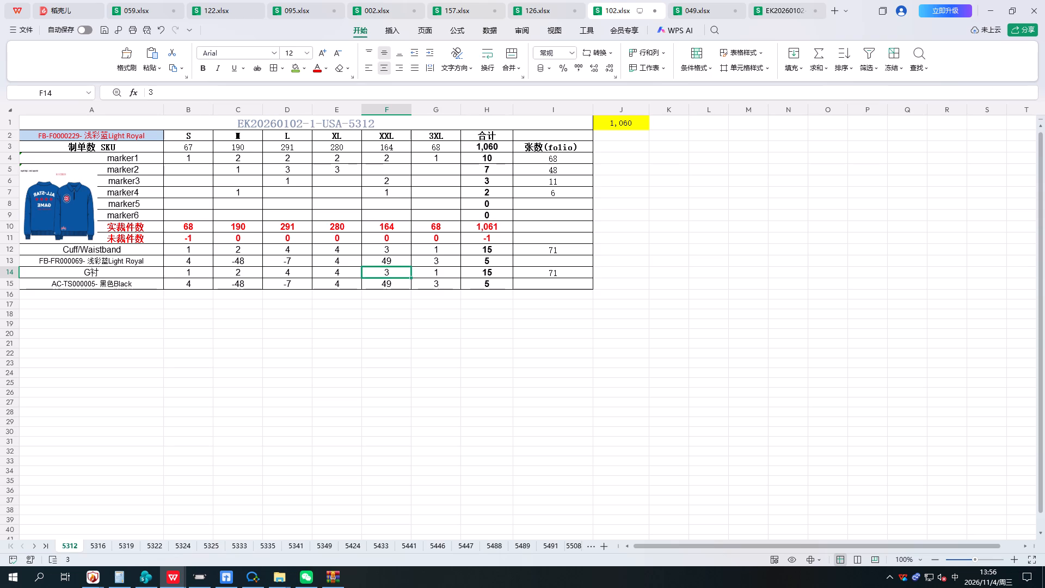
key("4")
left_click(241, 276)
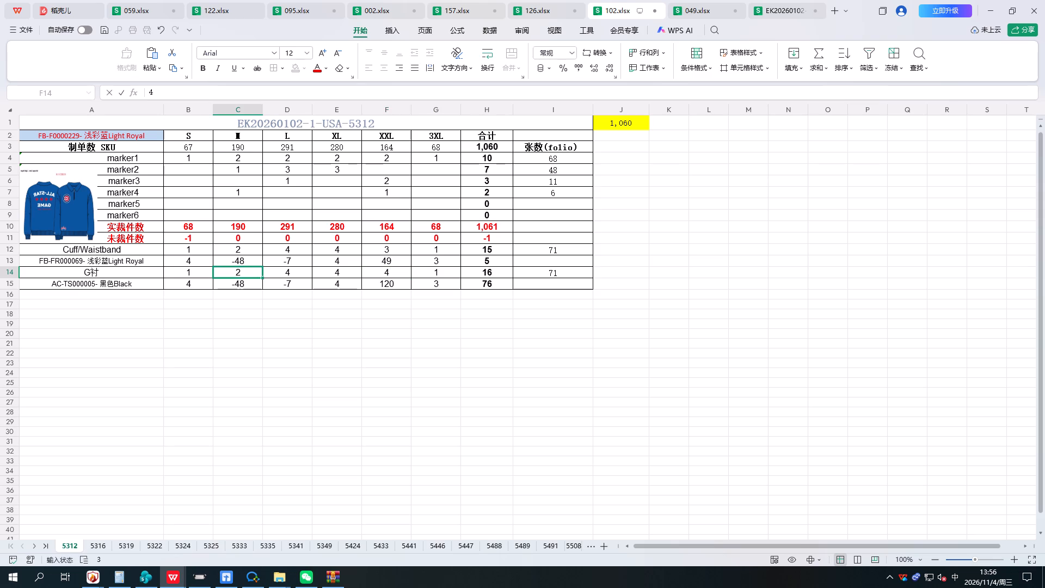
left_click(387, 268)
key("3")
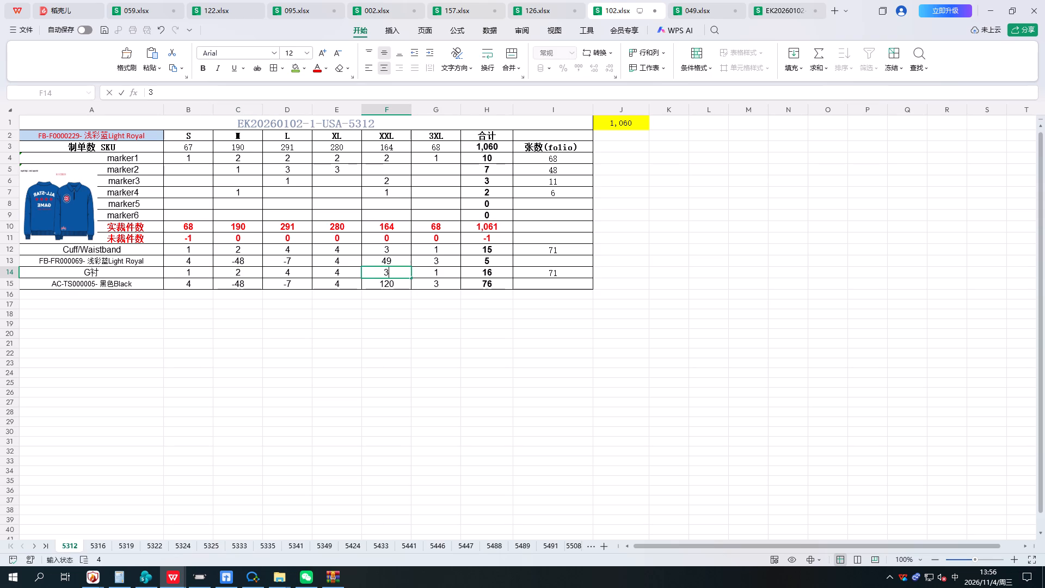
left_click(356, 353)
Set the G衬 row's size M ratio in cell C14 to 3.
left_click(245, 273)
key("3")
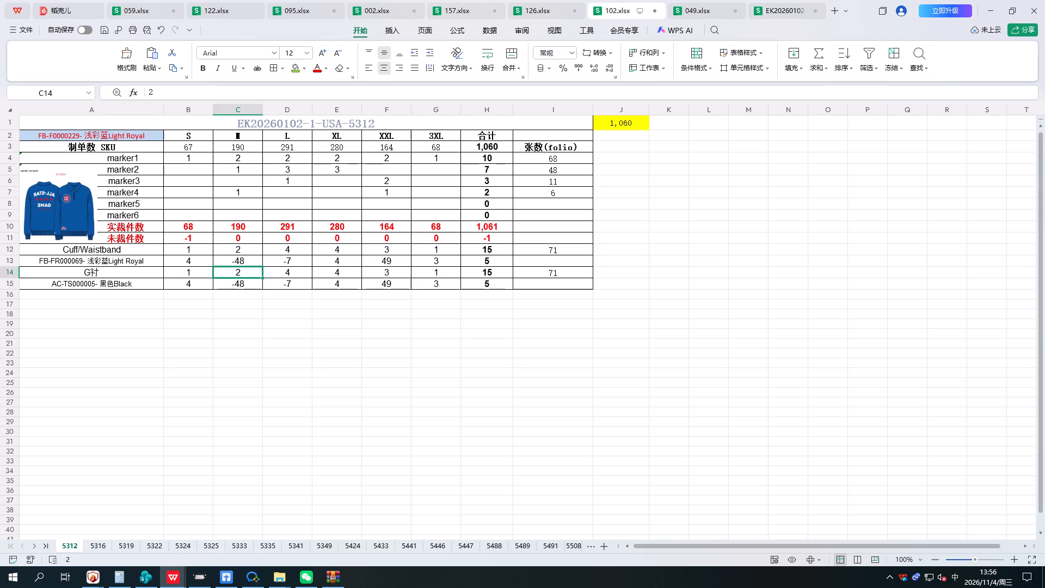
left_click(318, 385)
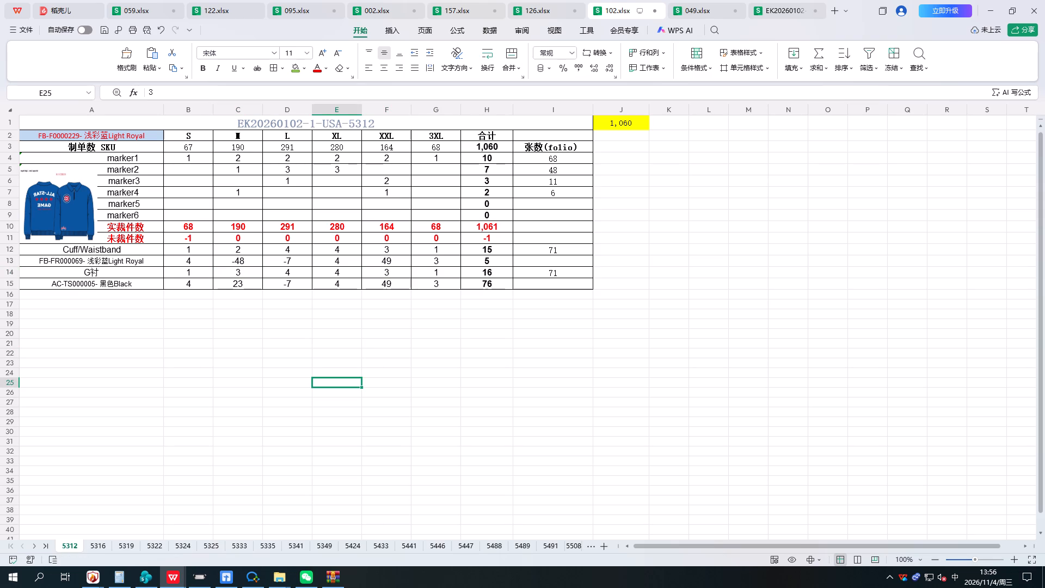